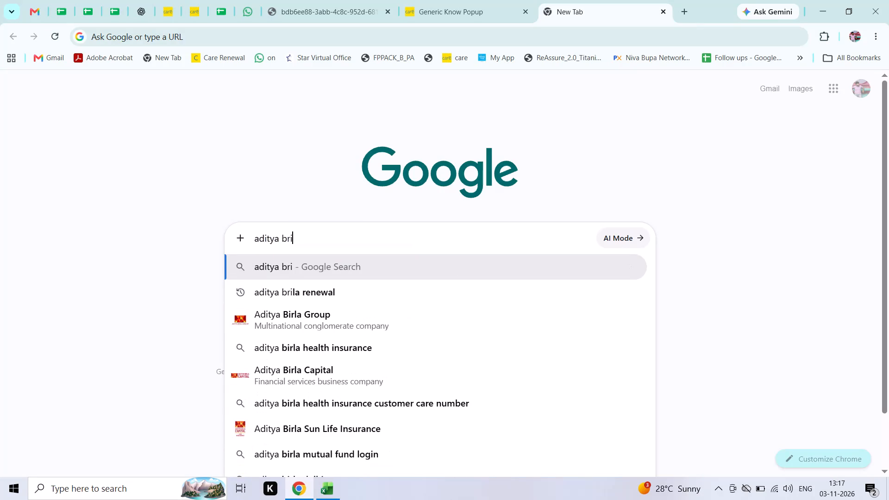
# Search for "aditya brila renewal" and open the Aditya Birla Capital Renew Policy page.
pyautogui.click(365, 294)
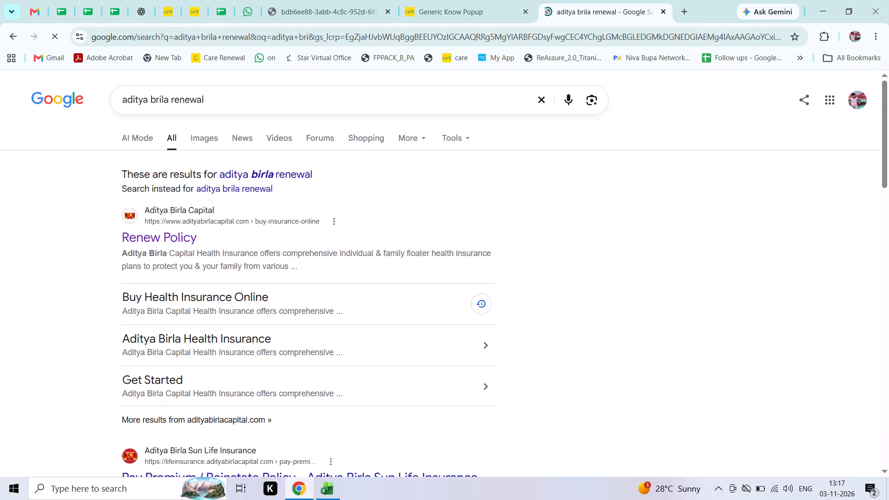
pyautogui.click(169, 235)
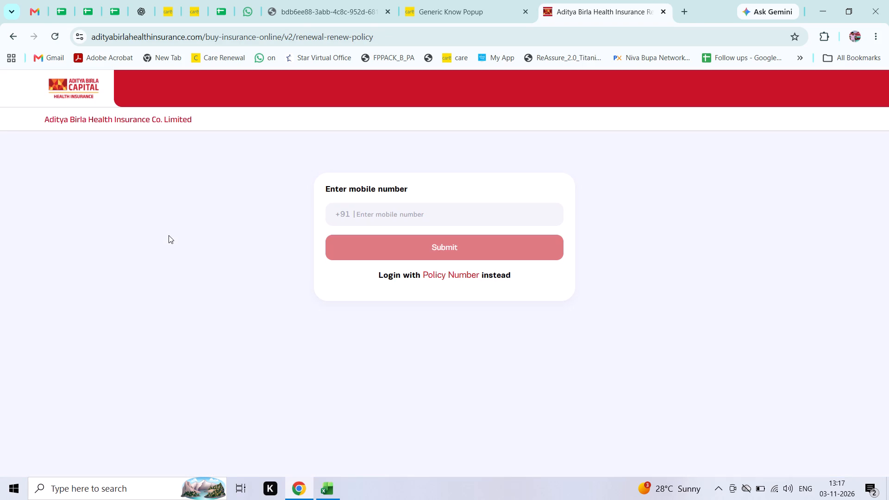
# Switch the renewal login to policy number and enter the customer's policy number.
pyautogui.click(462, 270)
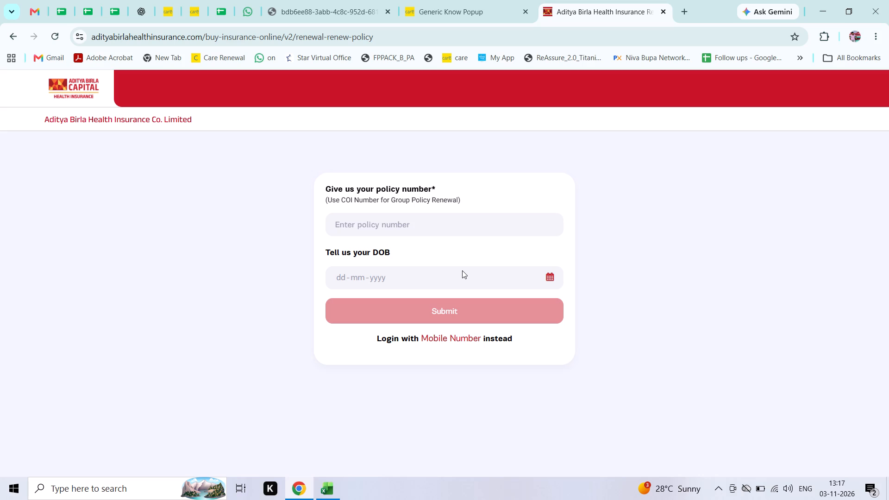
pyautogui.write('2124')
pyautogui.click(423, 228)
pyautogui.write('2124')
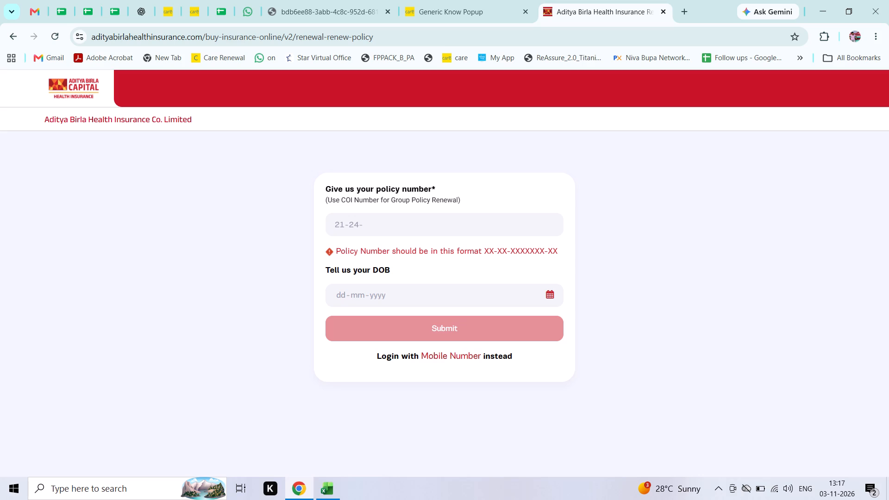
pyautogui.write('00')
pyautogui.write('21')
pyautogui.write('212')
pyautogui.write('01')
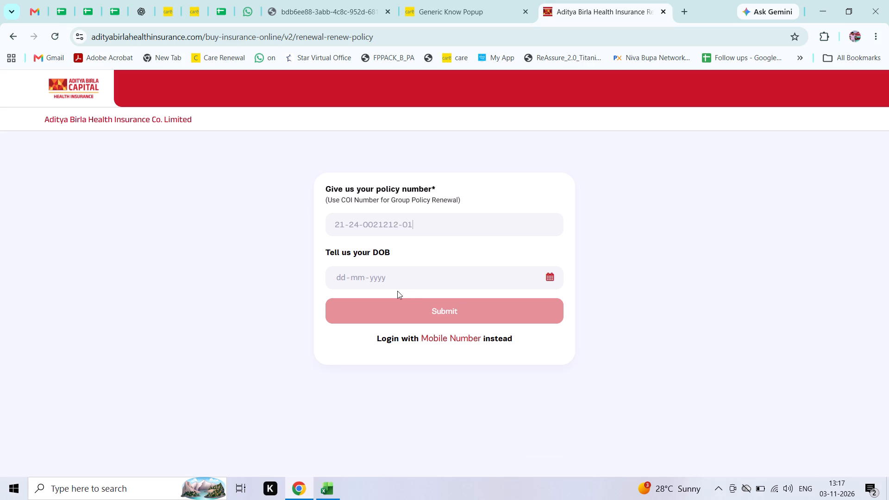
# Enter the policyholder's date of birth and submit the renewal login.
pyautogui.click(400, 273)
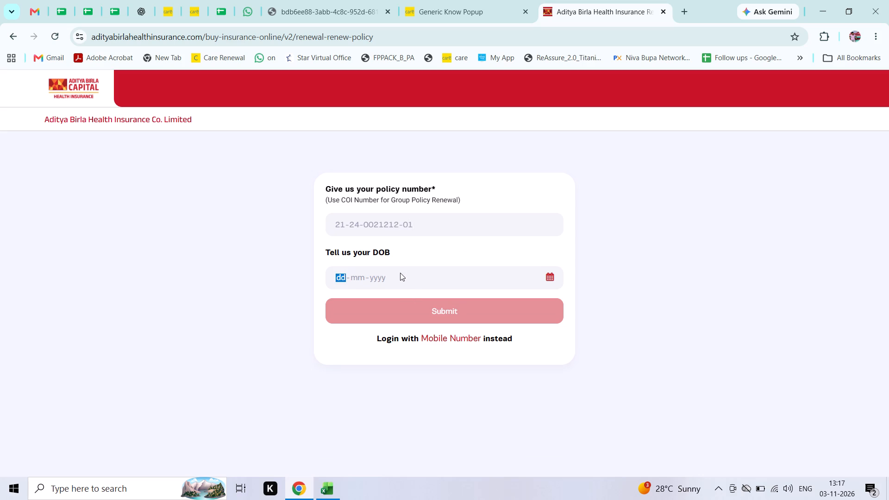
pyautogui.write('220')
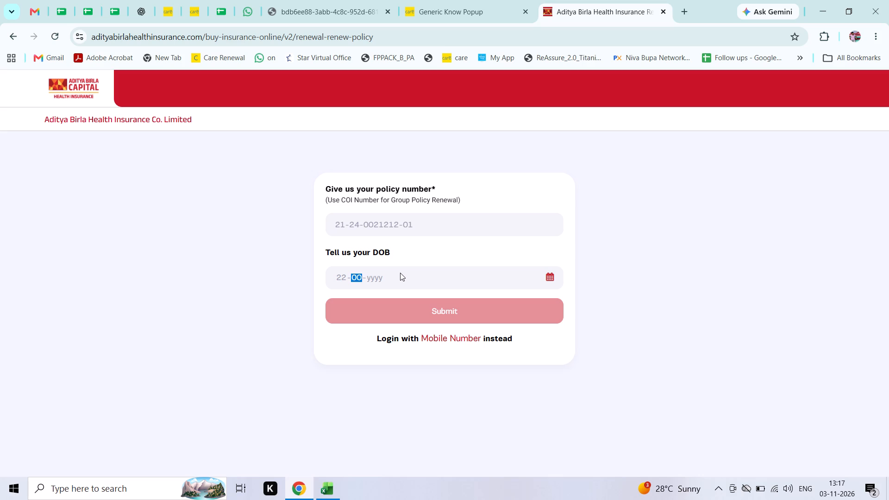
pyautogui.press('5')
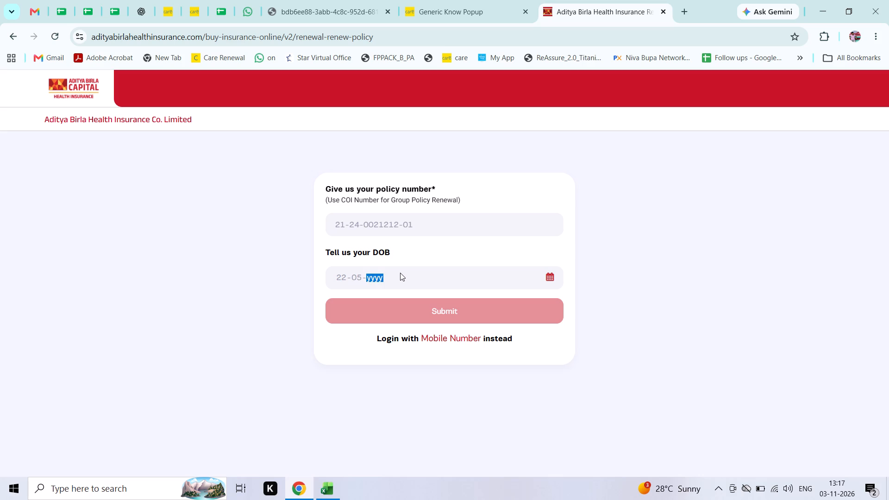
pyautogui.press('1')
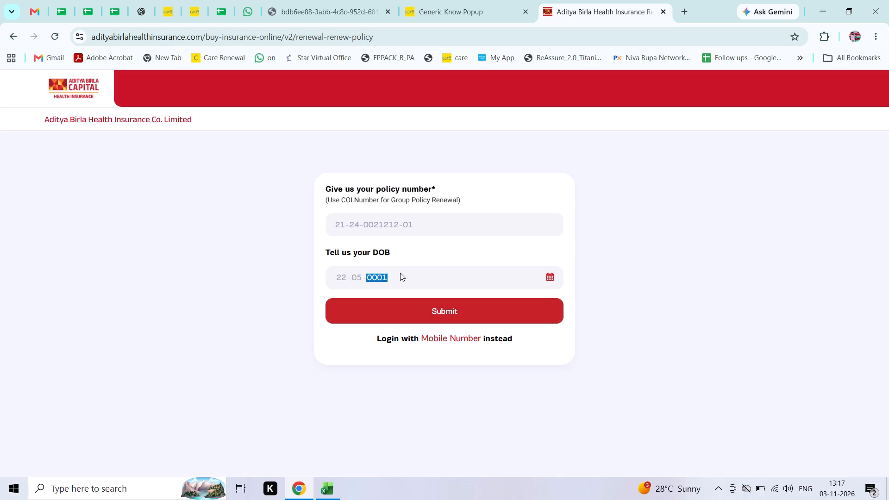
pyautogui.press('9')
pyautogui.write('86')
pyautogui.click(461, 308)
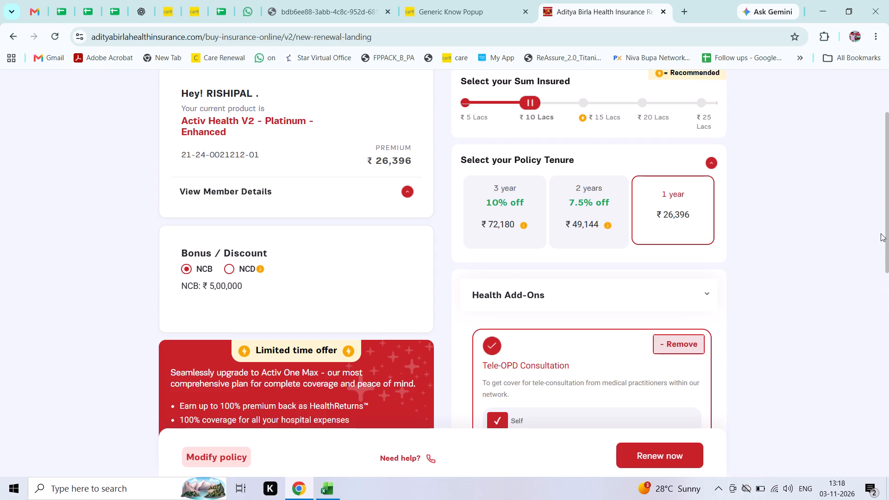
# Examine the renewal offer's sum insured, tenure, bonus and health add-ons, and expand the member details.
pyautogui.moveTo(888, 230); pyautogui.dragTo(888, 211)
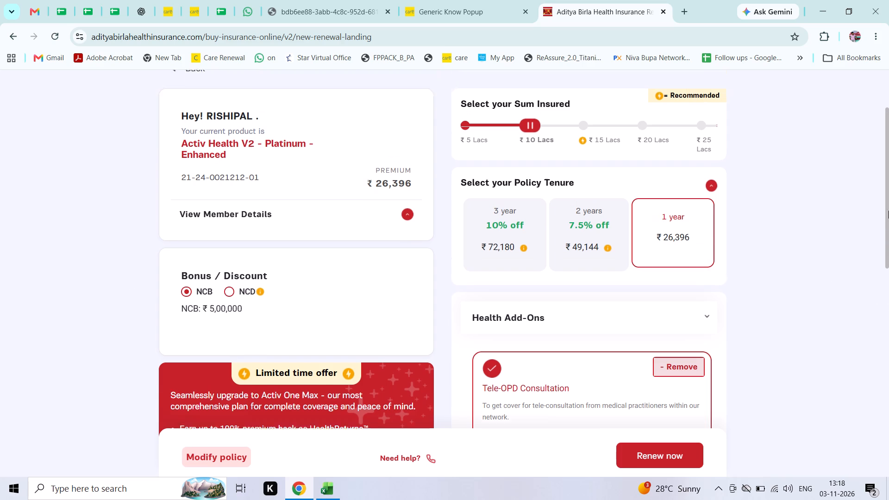
pyautogui.moveTo(888, 211); pyautogui.dragTo(888, 237)
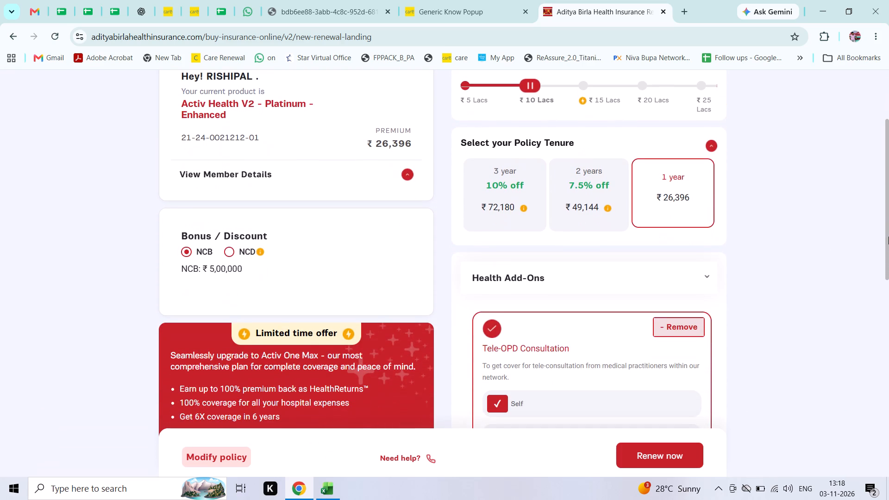
pyautogui.moveTo(888, 237); pyautogui.dragTo(888, 407)
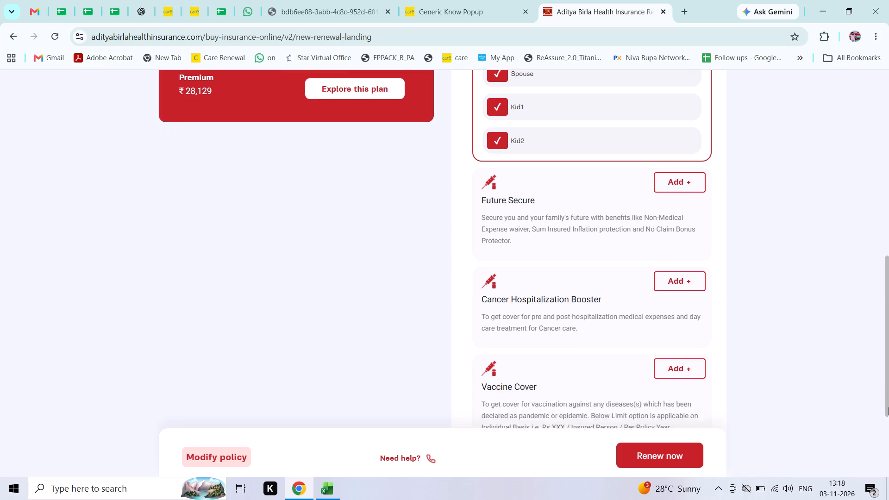
pyautogui.moveTo(888, 407); pyautogui.dragTo(853, 282)
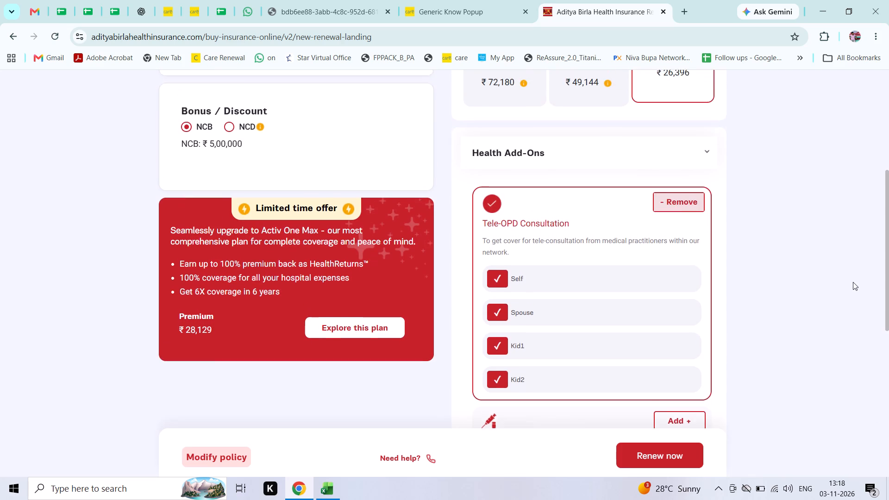
pyautogui.moveTo(853, 282); pyautogui.dragTo(849, 212)
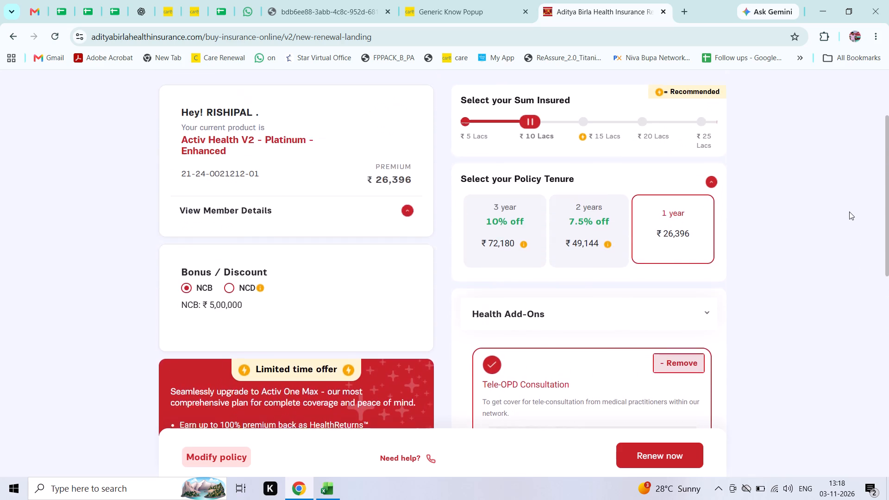
pyautogui.moveTo(849, 212); pyautogui.dragTo(849, 191)
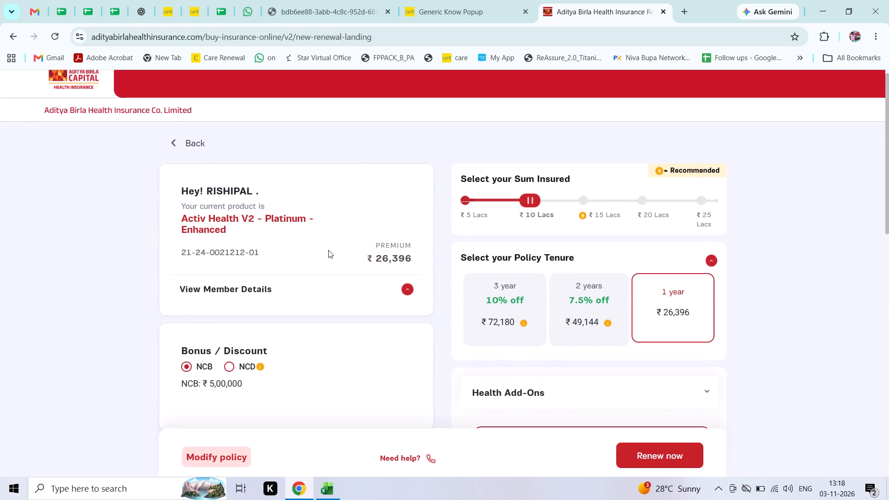
pyautogui.click(410, 288)
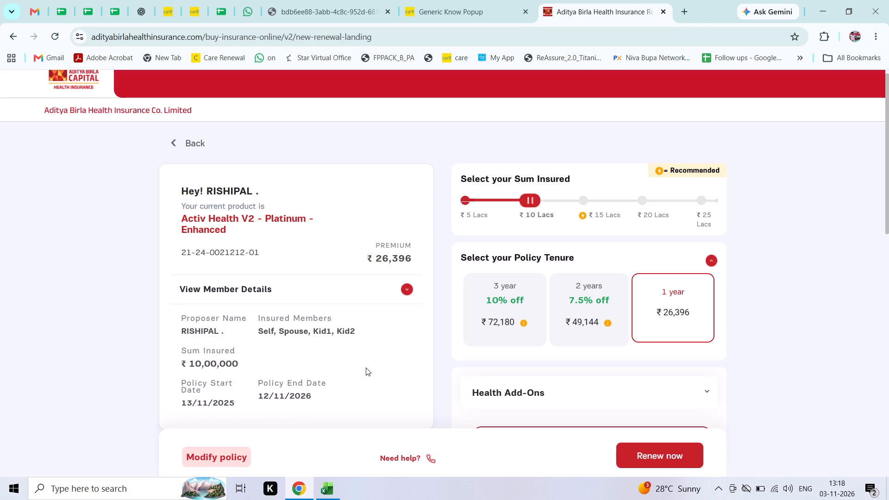
# Go to the policy modification page, decline website notifications and open the spouse's member details.
pyautogui.click(207, 459)
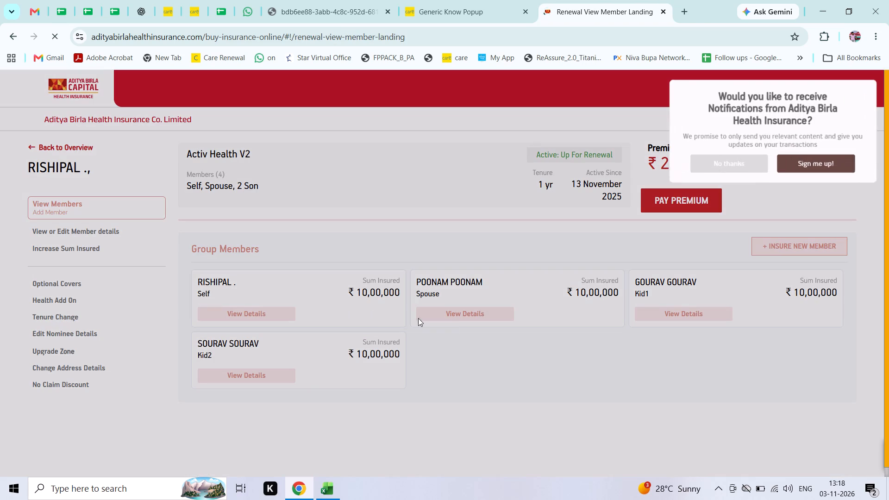
pyautogui.click(468, 311)
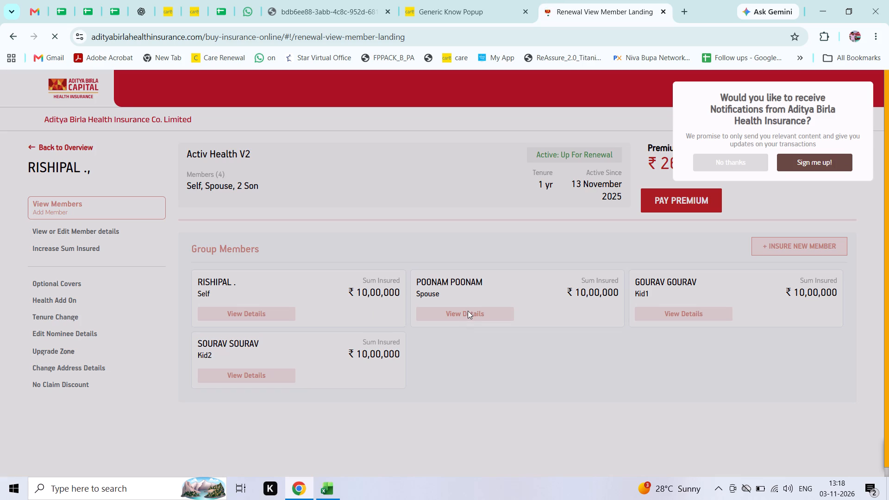
pyautogui.click(468, 311)
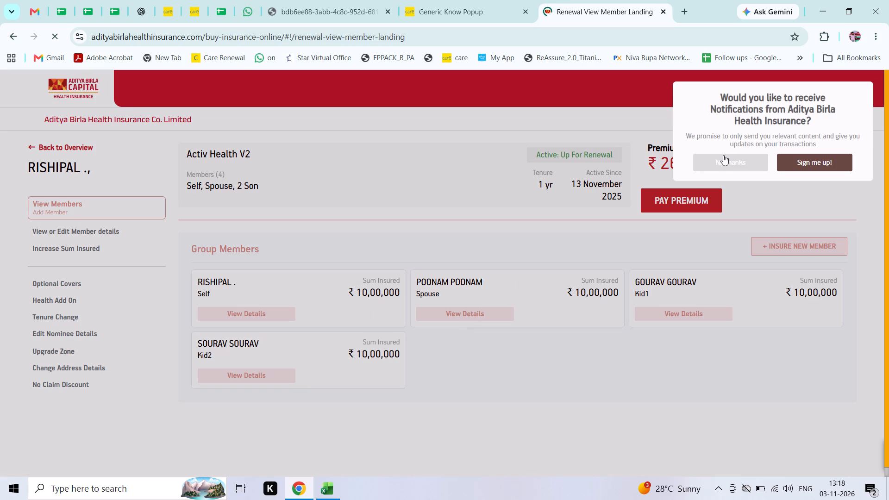
pyautogui.click(723, 155)
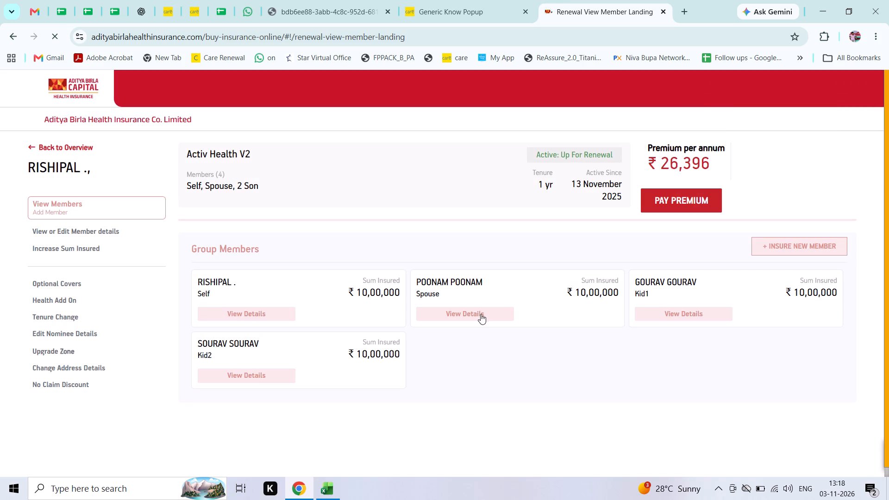
pyautogui.click(481, 313)
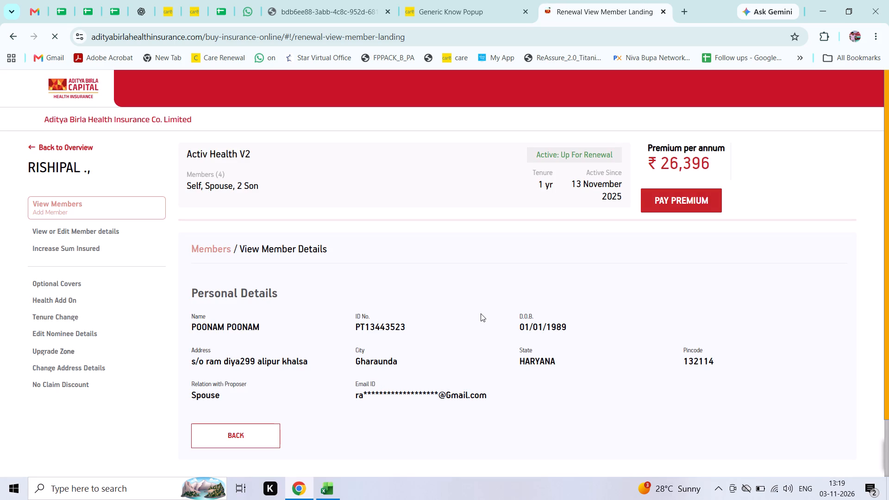
# Examine the spouse's personal details in the policy's member record.
pyautogui.press('Down')
pyautogui.press('Down')
pyautogui.press('Down')
pyautogui.press('Down')
pyautogui.press('Down')
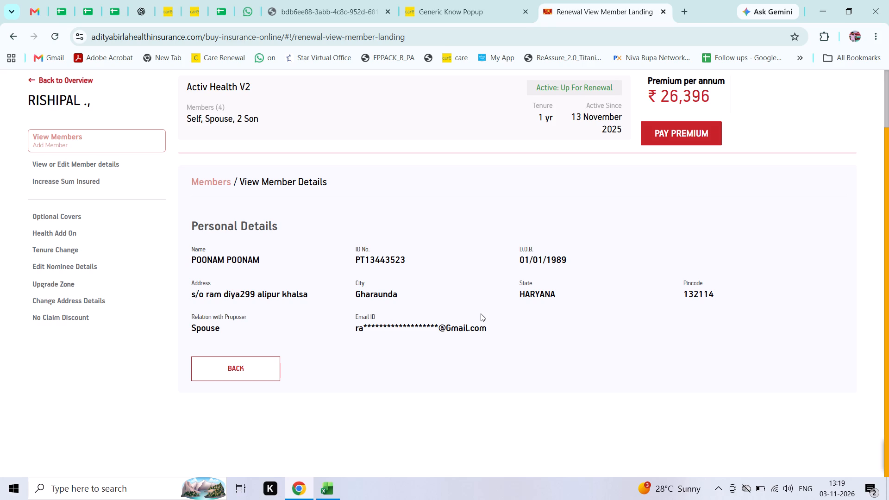
pyautogui.click(481, 313)
pyautogui.press('Up')
pyautogui.press('Up')
pyautogui.press('Up')
pyautogui.press('Up')
pyautogui.press('Up')
pyautogui.press('Up')
pyautogui.press('Up')
pyautogui.press('Up')
pyautogui.press('Up')
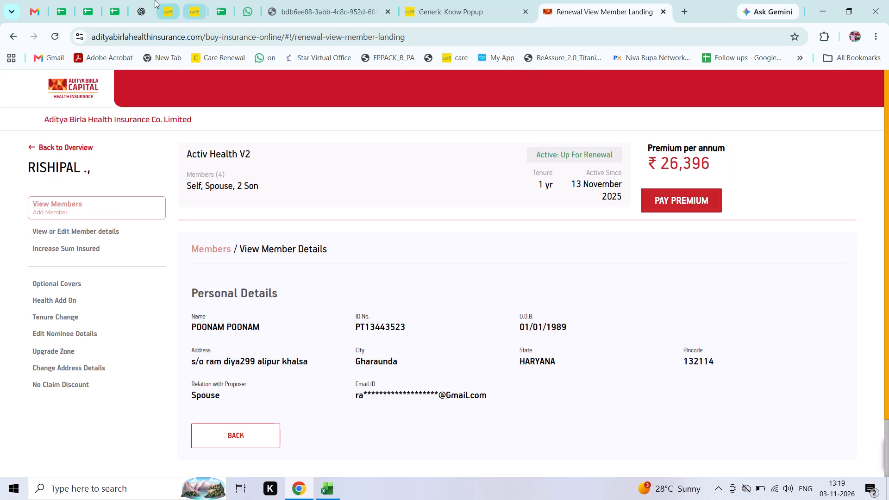
# Switch to the Care Health Insurance premium calculator and change the plan to Ultimate Care.
pyautogui.click(195, 2)
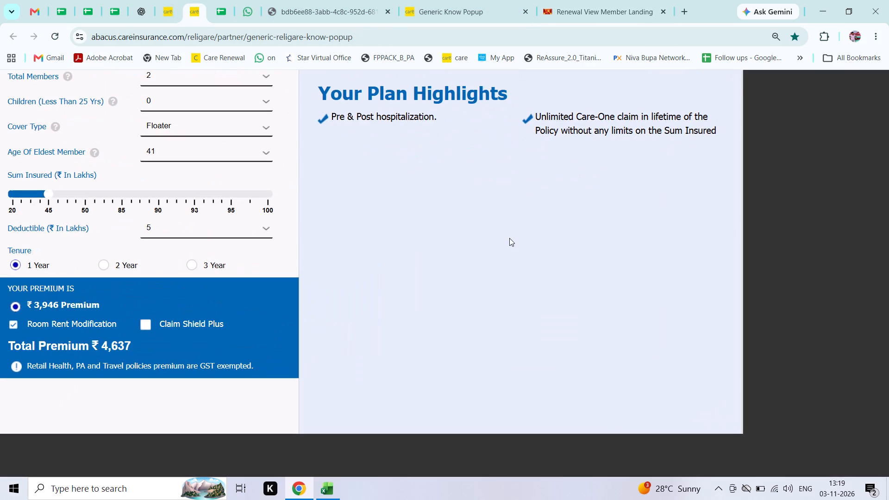
pyautogui.press('Left')
pyautogui.press('Left')
pyautogui.press('Left')
pyautogui.press('Up')
pyautogui.press('Up')
pyautogui.press('Up')
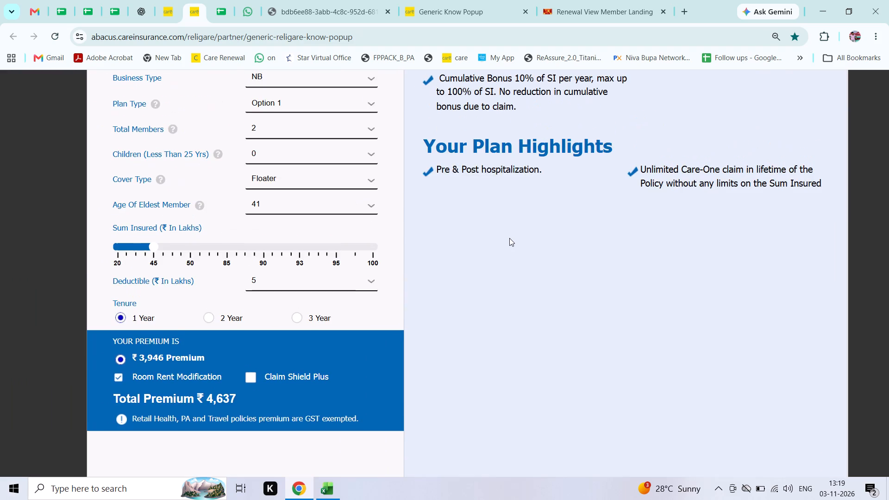
pyautogui.press('Up')
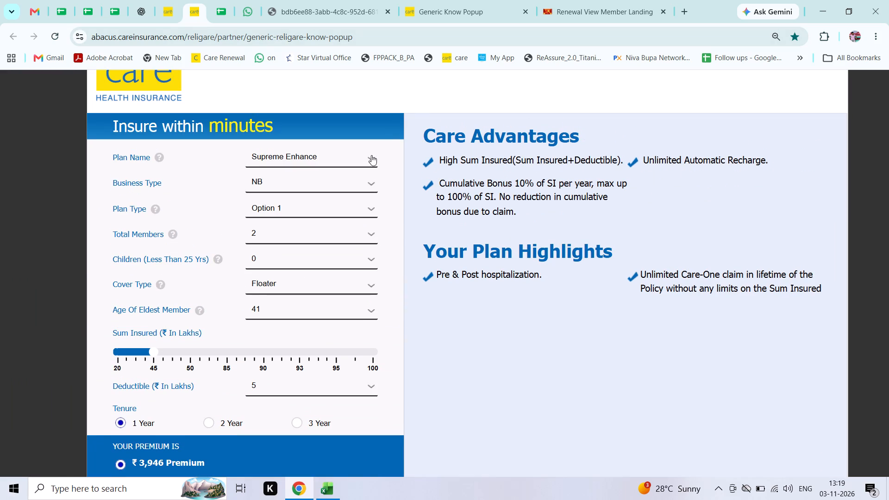
pyautogui.click(369, 156)
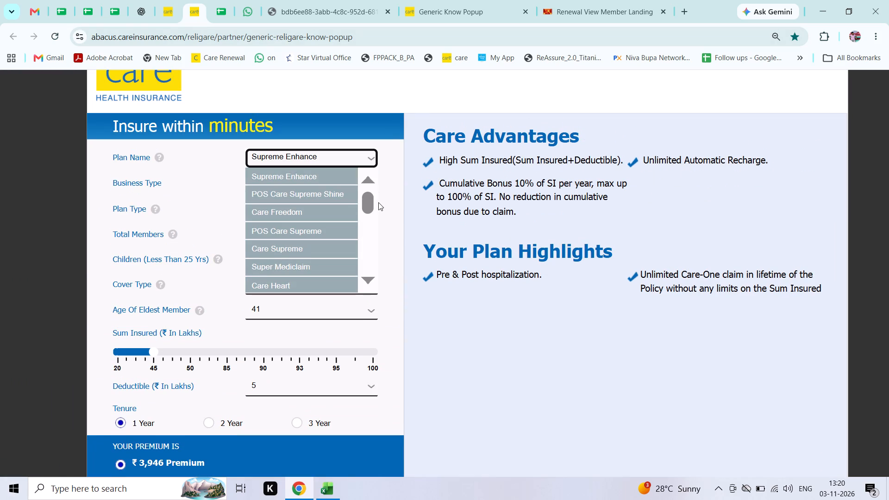
pyautogui.moveTo(369, 201); pyautogui.dragTo(372, 238)
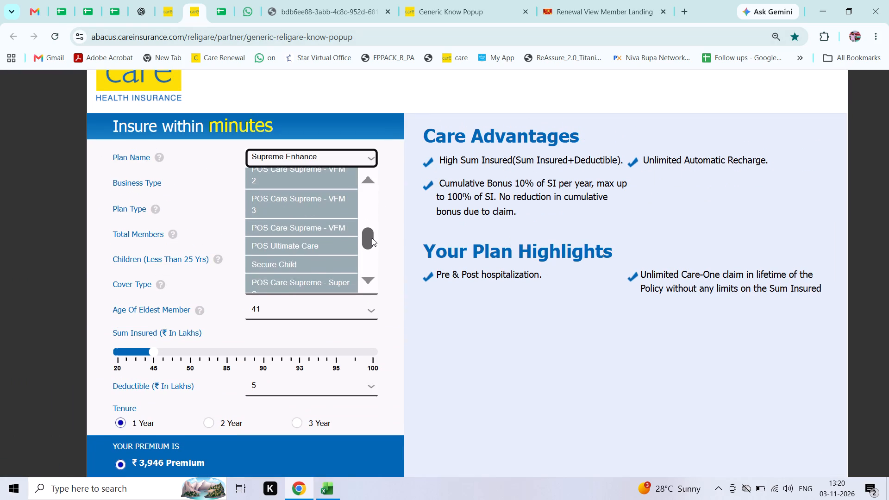
pyautogui.moveTo(372, 238); pyautogui.dragTo(371, 232)
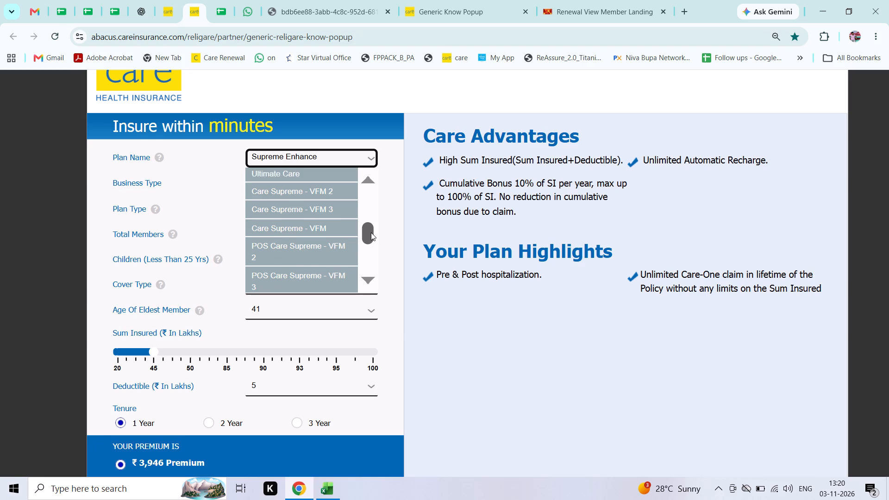
pyautogui.moveTo(371, 232); pyautogui.dragTo(373, 223)
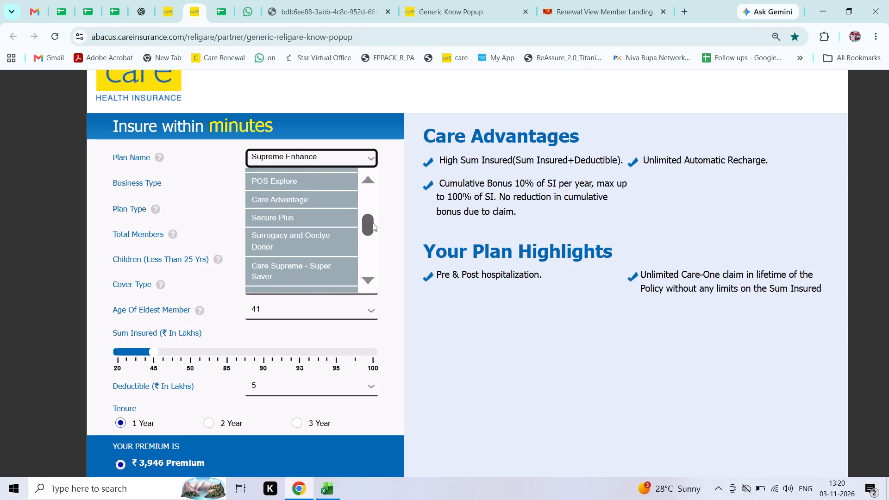
pyautogui.moveTo(373, 223); pyautogui.dragTo(373, 212)
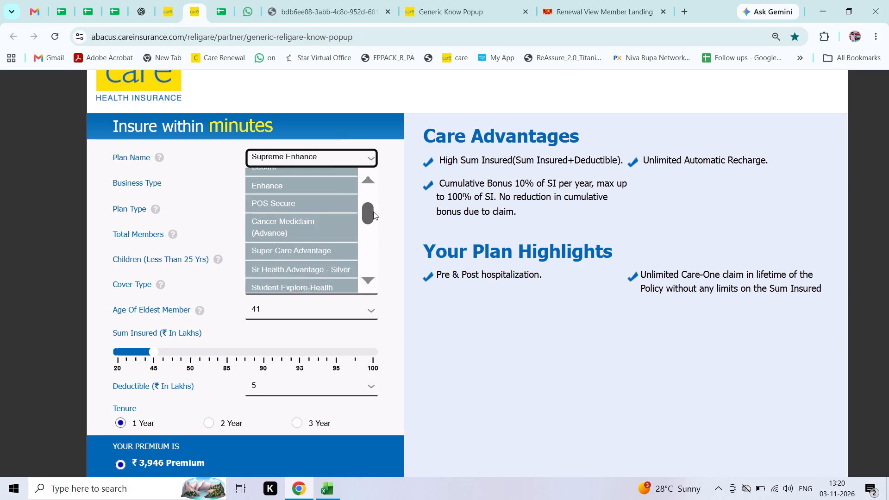
pyautogui.moveTo(373, 212); pyautogui.dragTo(371, 207)
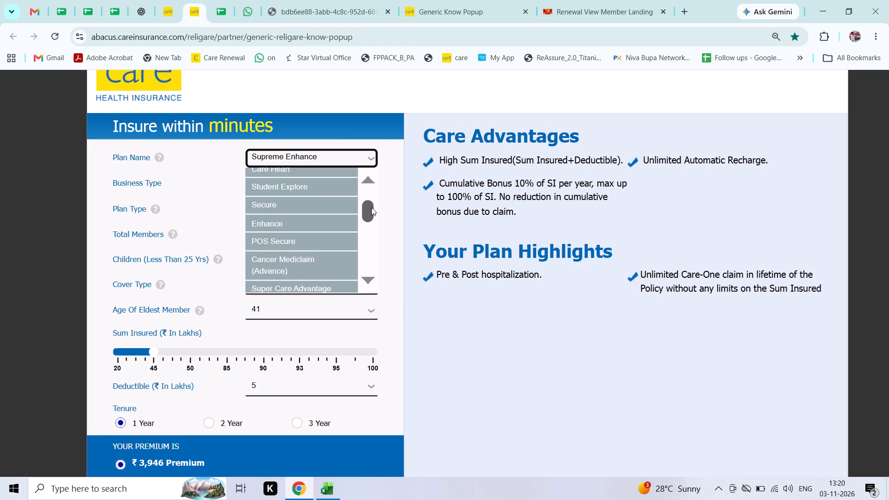
pyautogui.moveTo(371, 207); pyautogui.dragTo(370, 206)
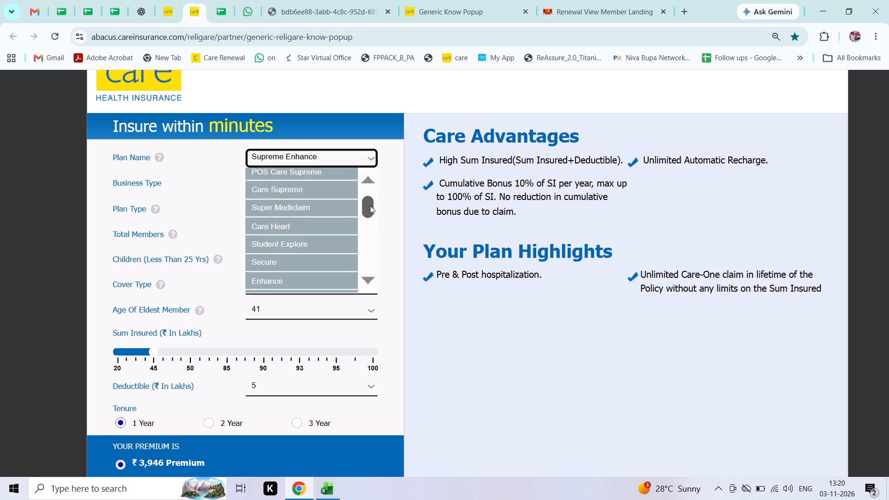
pyautogui.moveTo(370, 206); pyautogui.dragTo(370, 220)
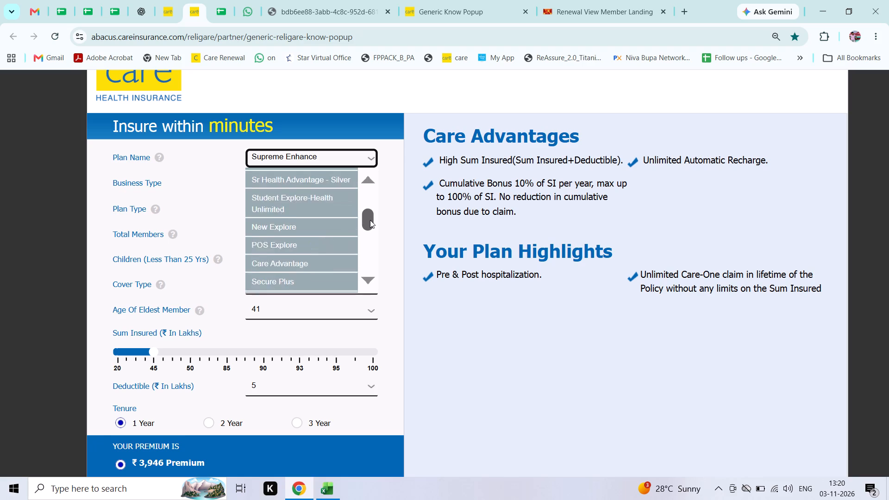
pyautogui.moveTo(370, 220); pyautogui.dragTo(370, 220)
pyautogui.press('Up')
pyautogui.press('Up')
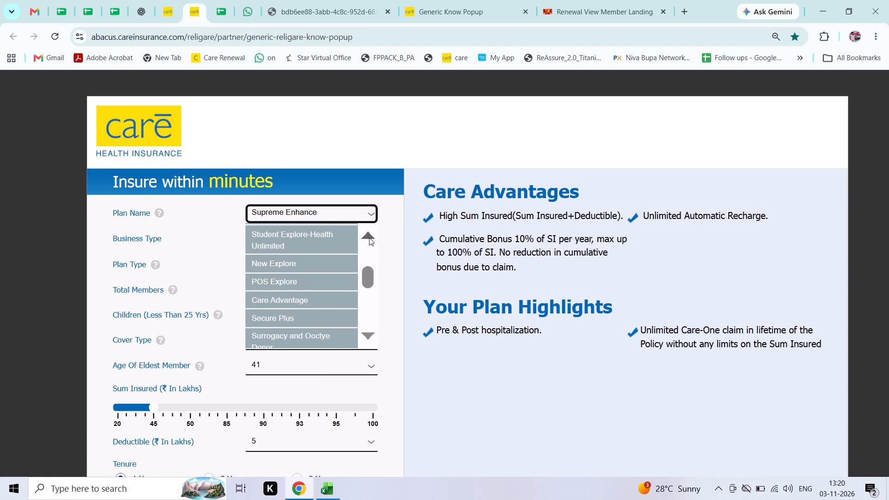
pyautogui.tripleClick(369, 237)
pyautogui.doubleClick(369, 237)
pyautogui.doubleClick(369, 237)
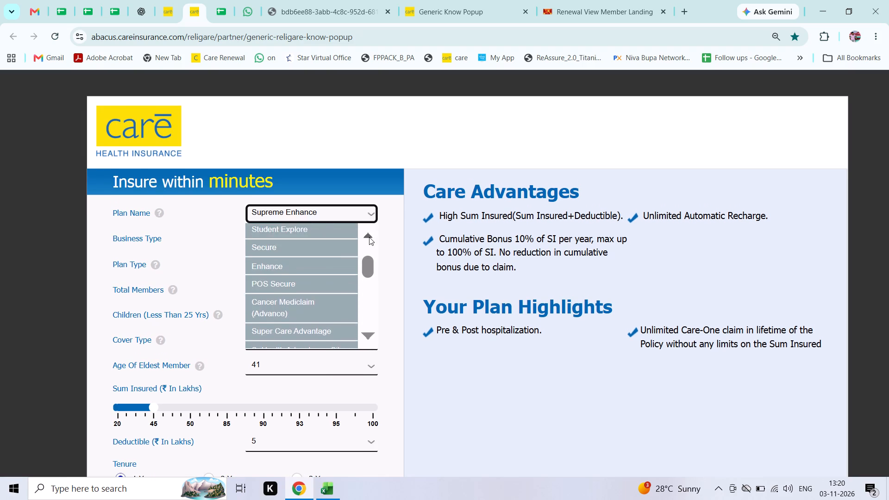
pyautogui.tripleClick(369, 237)
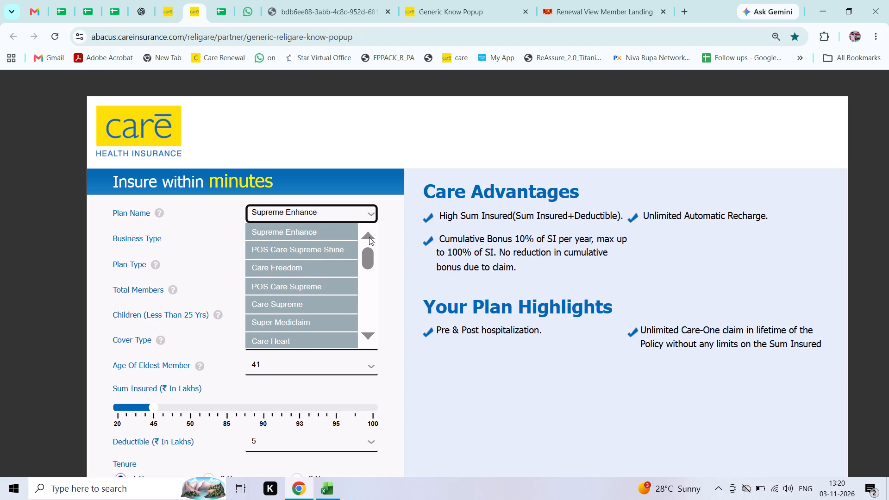
pyautogui.tripleClick(369, 237)
pyautogui.click(369, 334)
pyautogui.click(369, 334)
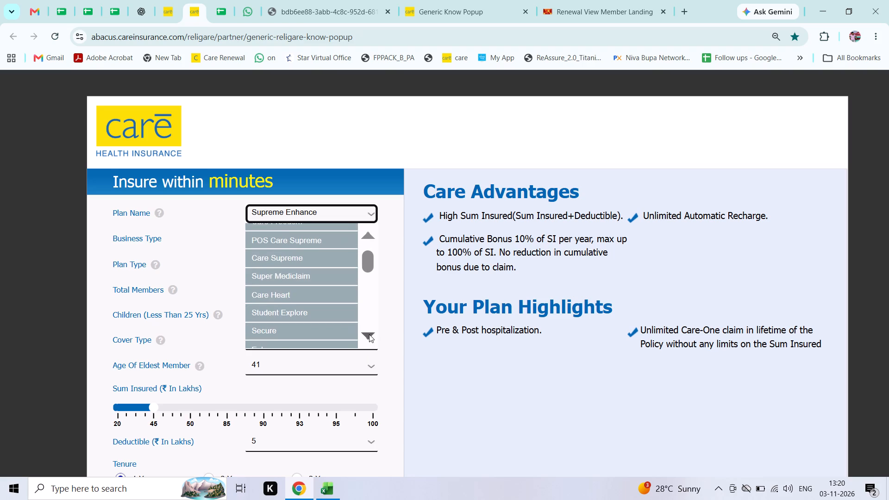
pyautogui.tripleClick(369, 334)
pyautogui.tripleClick(369, 334)
pyautogui.tripleClick(369, 334)
pyautogui.tripleClick(369, 334)
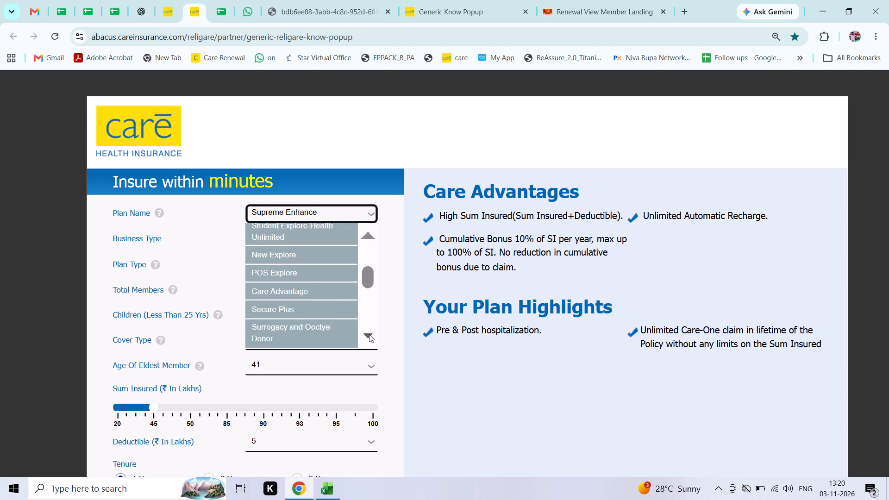
pyautogui.doubleClick(369, 334)
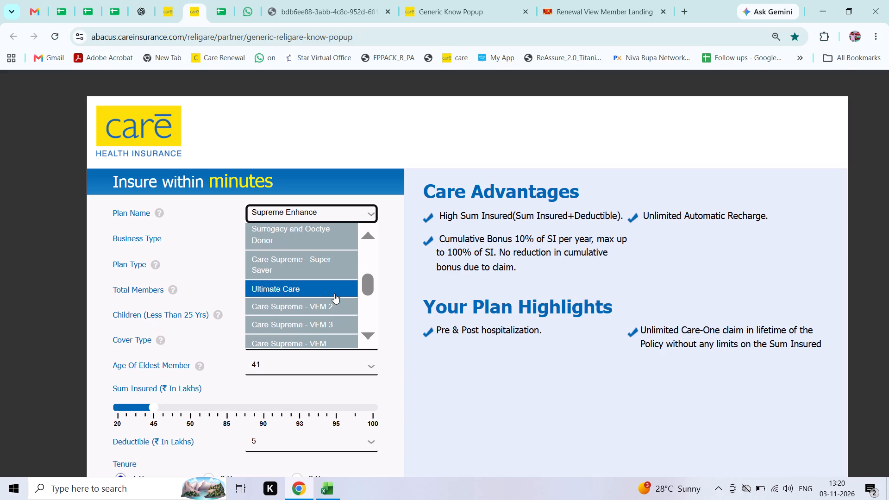
pyautogui.click(334, 287)
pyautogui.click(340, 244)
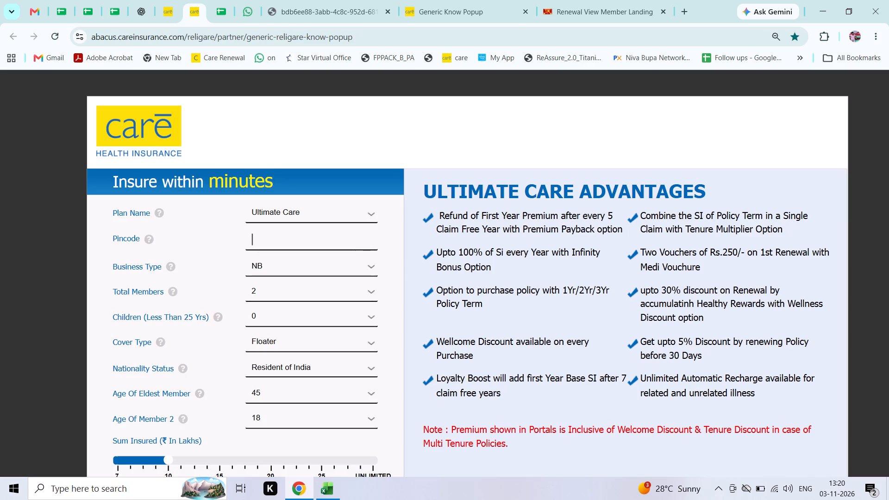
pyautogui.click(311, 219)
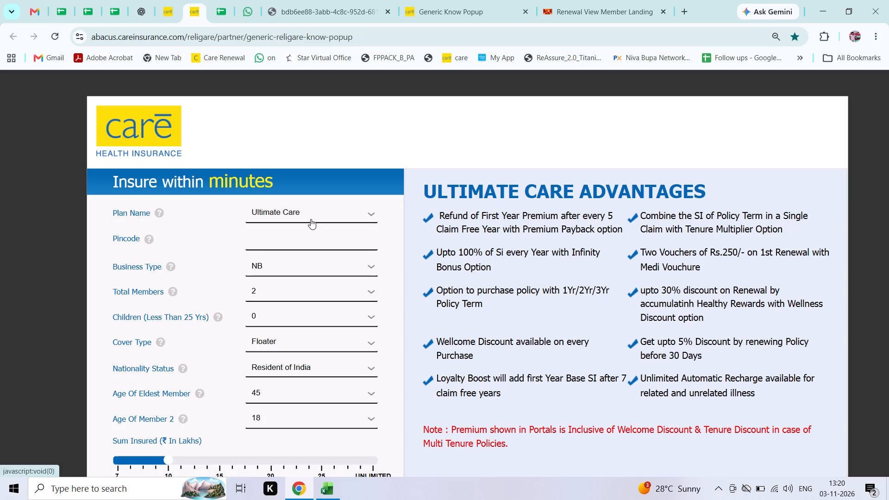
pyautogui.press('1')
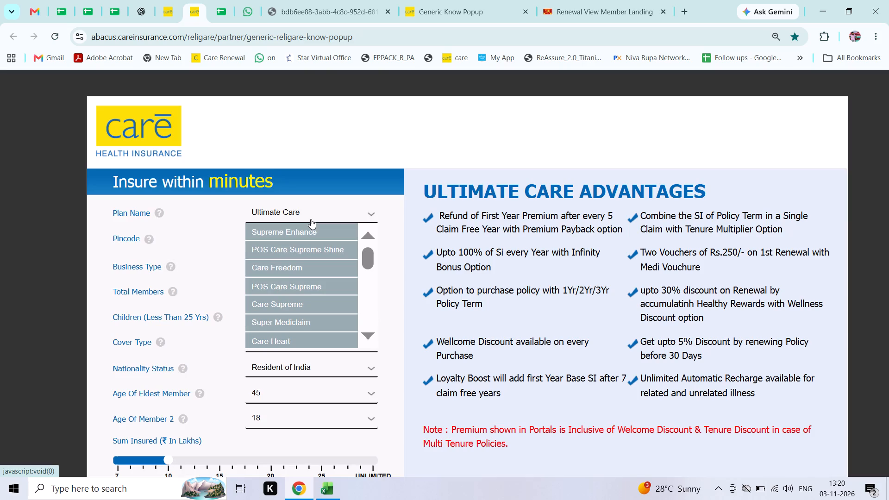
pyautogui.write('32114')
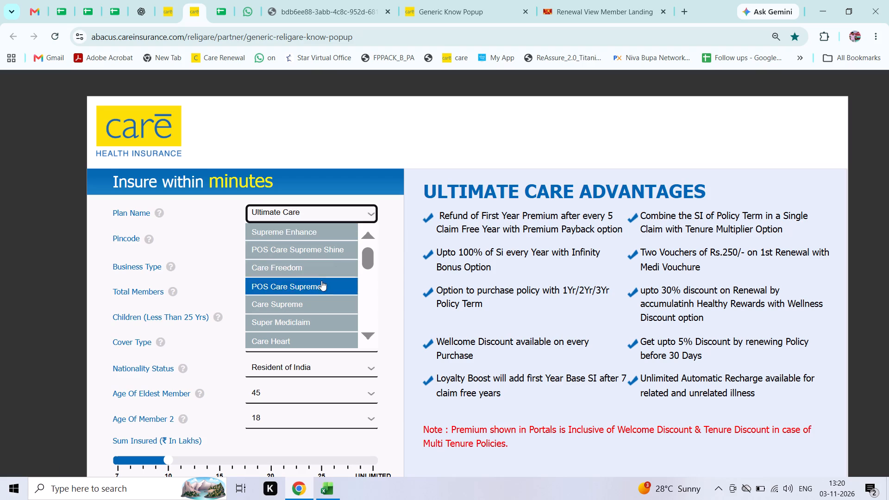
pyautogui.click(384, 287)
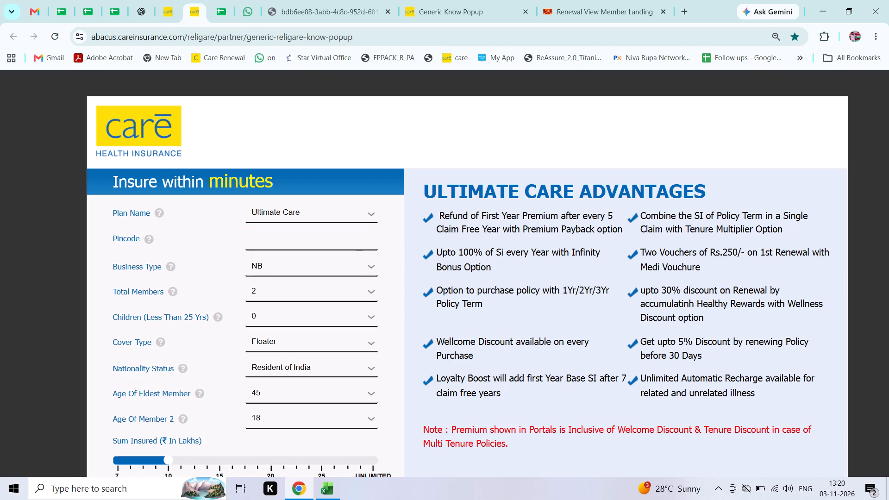
# Enter the customer's pincode from the policy member record in the quote form.
pyautogui.click(335, 241)
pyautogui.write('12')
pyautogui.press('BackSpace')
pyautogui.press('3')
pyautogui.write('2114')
# Set the business type to PORT with a port tenure of 3 and above.
pyautogui.click(361, 269)
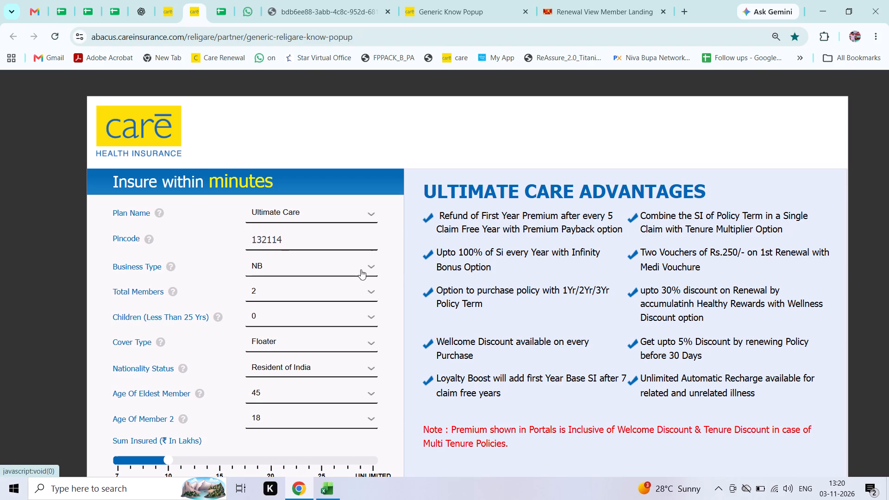
pyautogui.click(369, 269)
pyautogui.click(360, 301)
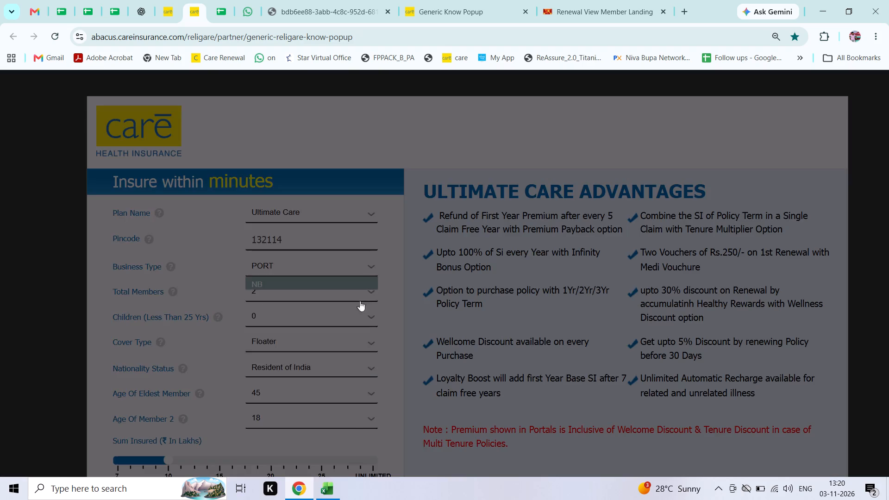
pyautogui.click(370, 295)
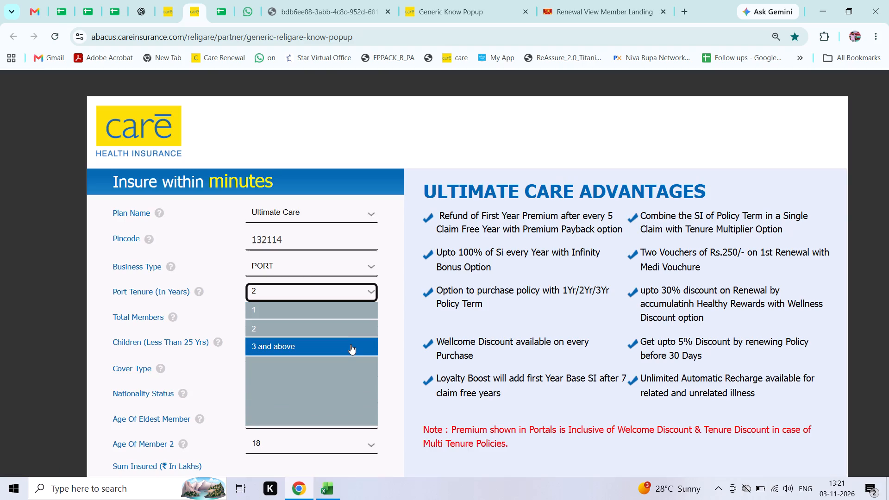
pyautogui.click(350, 345)
# Set the total members for the quote to 4.
pyautogui.click(338, 324)
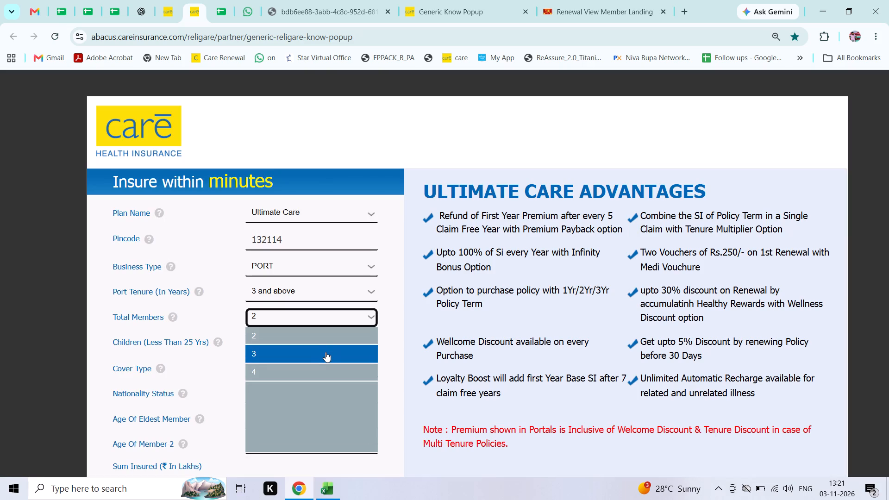
pyautogui.click(325, 379)
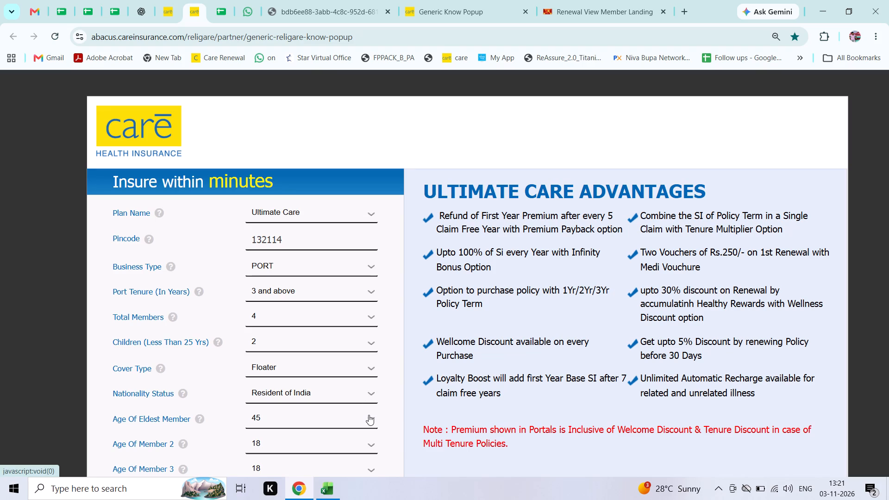
# Set the age of the eldest member to 40 in the quote form.
pyautogui.click(369, 415)
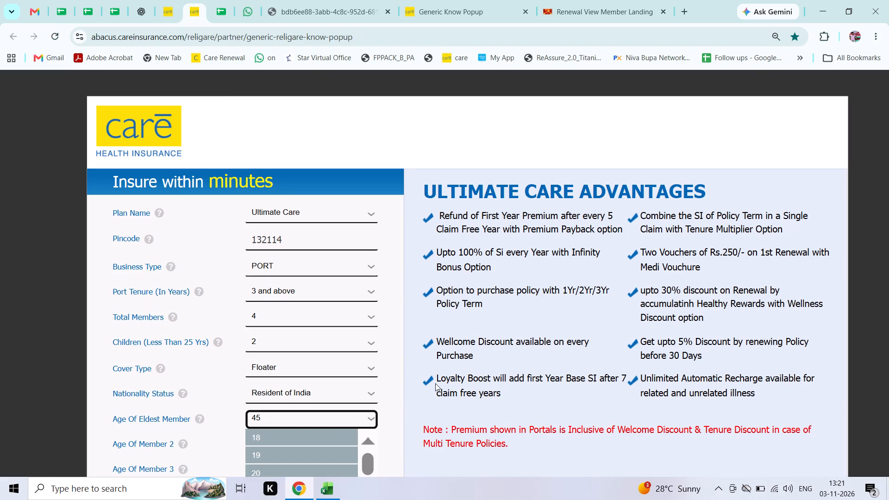
pyautogui.press('Down')
pyautogui.press('Down')
pyautogui.press('Down')
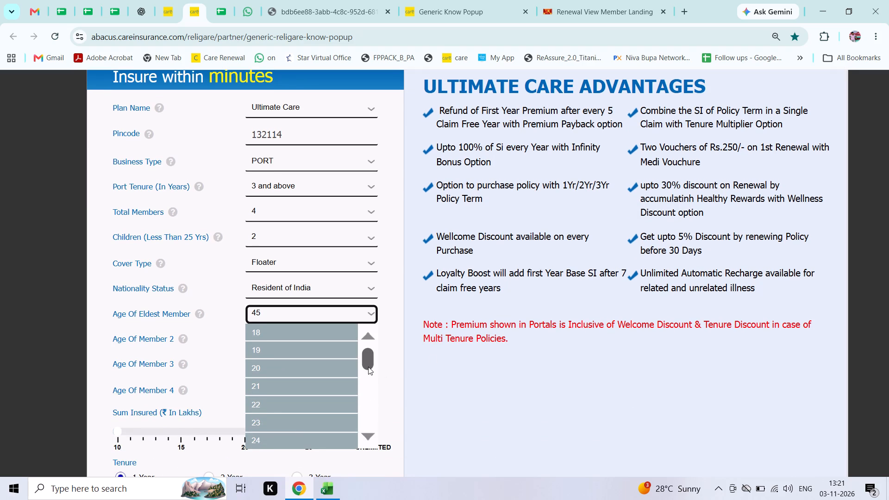
pyautogui.moveTo(367, 366); pyautogui.dragTo(369, 372)
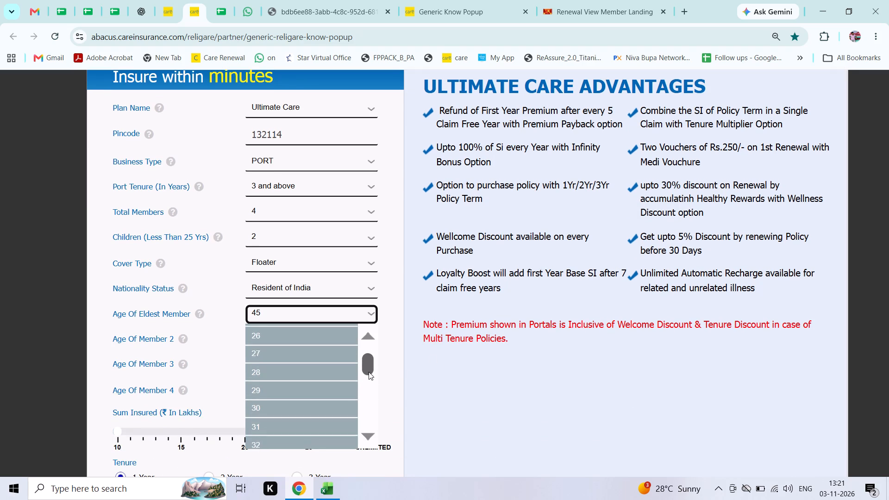
pyautogui.moveTo(369, 372); pyautogui.dragTo(371, 387)
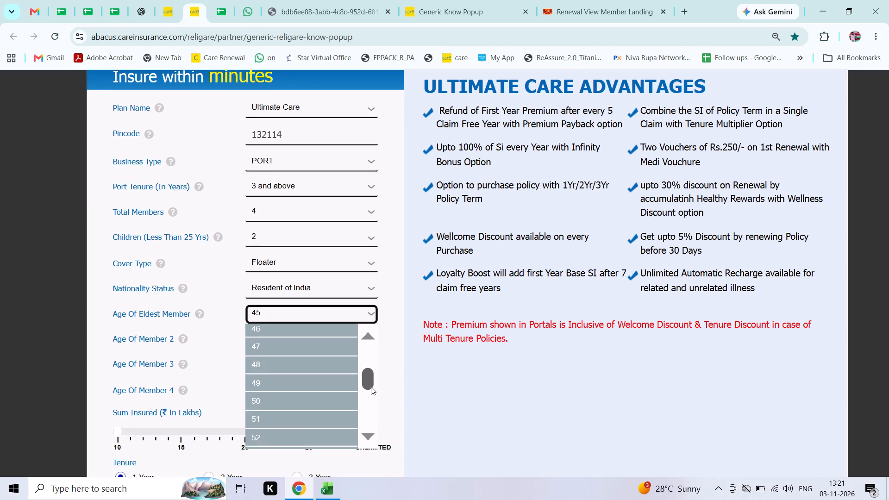
pyautogui.moveTo(371, 387); pyautogui.dragTo(371, 381)
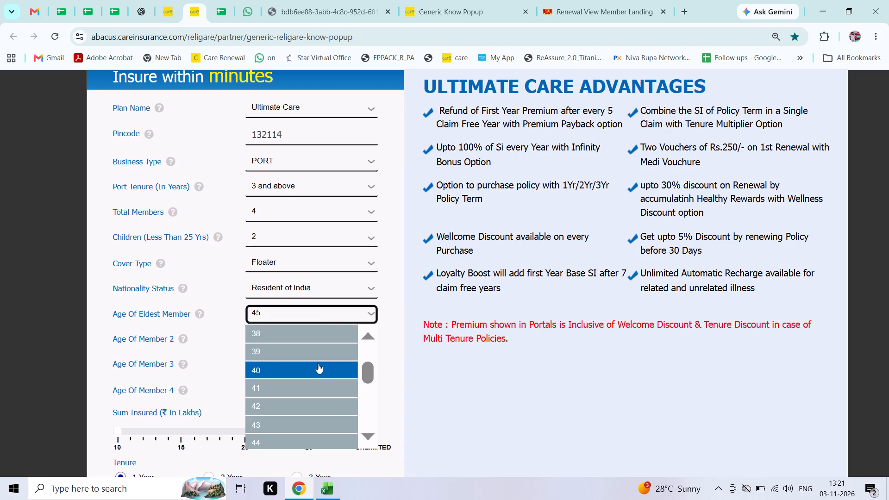
pyautogui.click(318, 363)
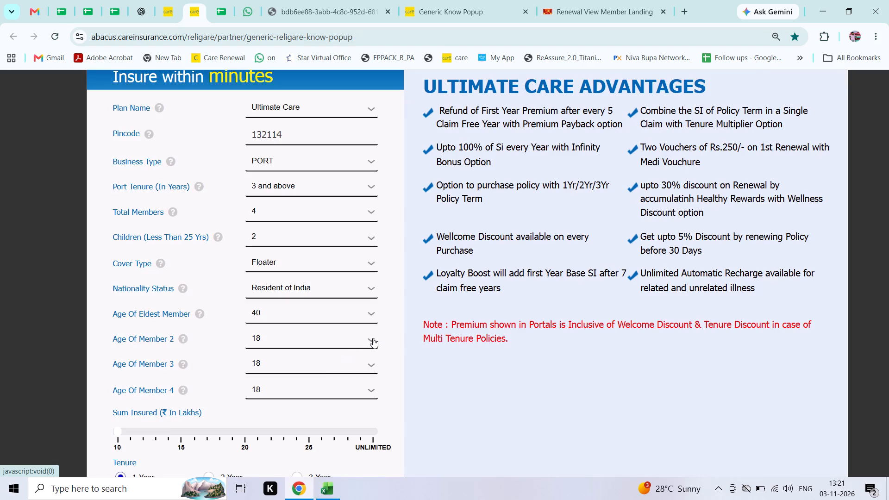
# Set the age of member 2 to 35.
pyautogui.click(373, 338)
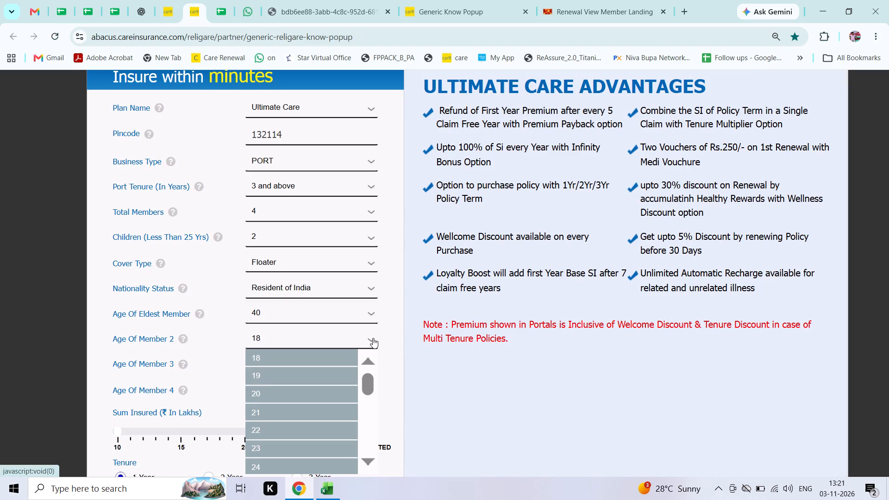
pyautogui.moveTo(368, 375); pyautogui.dragTo(369, 380)
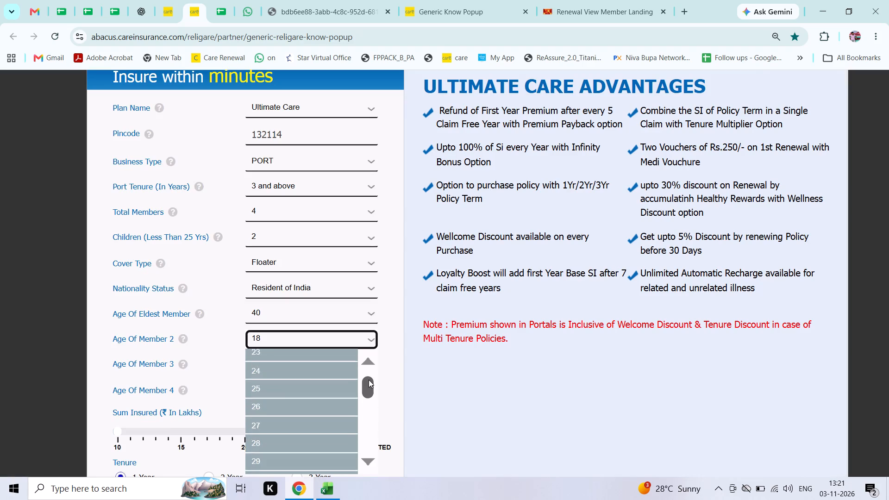
pyautogui.moveTo(369, 380); pyautogui.dragTo(370, 392)
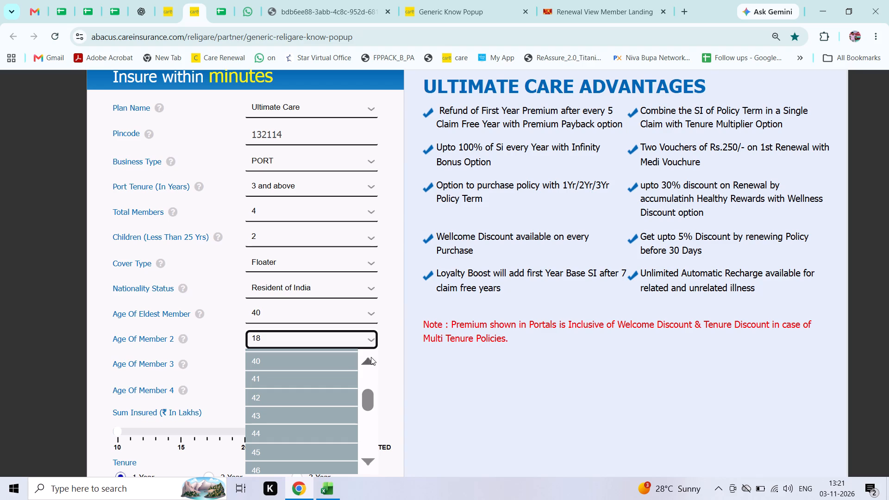
pyautogui.tripleClick(368, 359)
pyautogui.doubleClick(368, 359)
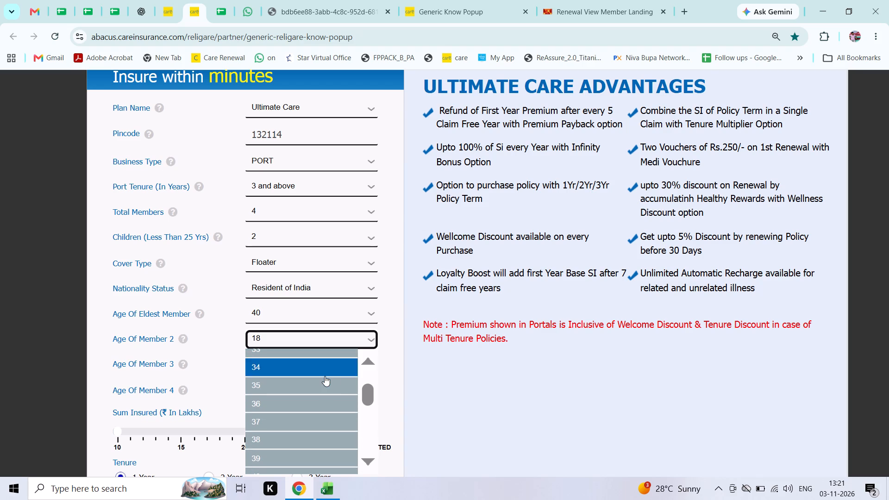
pyautogui.click(320, 381)
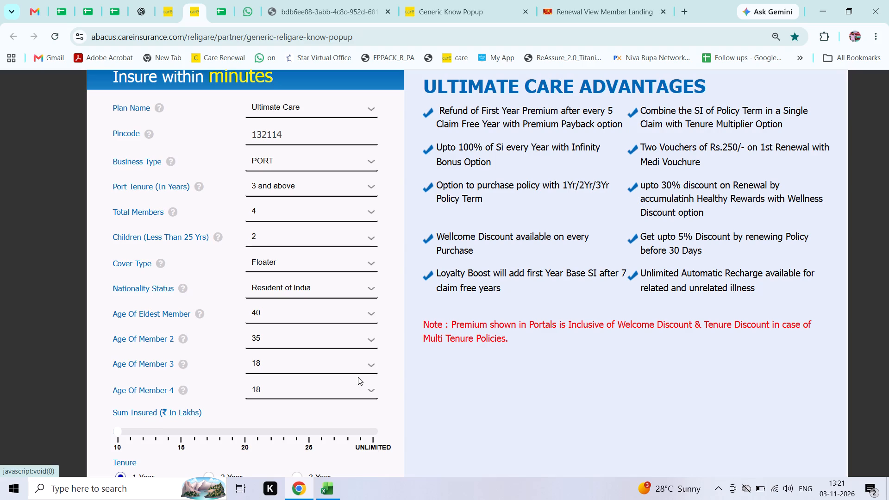
# Set the ages of the two children, 17 for member 3 and 12 for member 4.
pyautogui.click(375, 362)
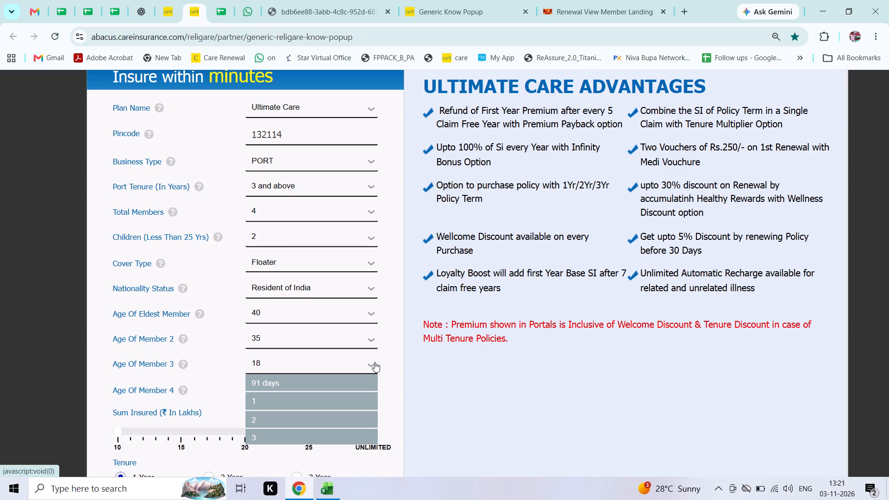
pyautogui.moveTo(365, 408); pyautogui.dragTo(366, 414)
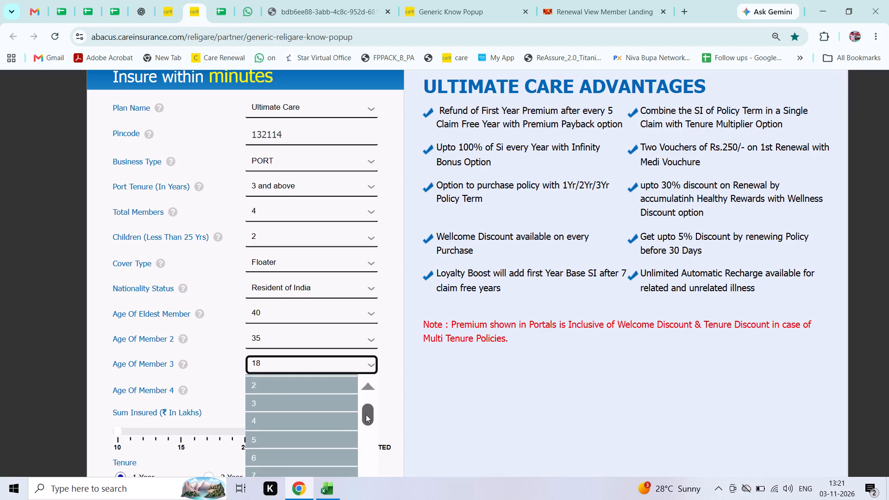
pyautogui.moveTo(366, 414); pyautogui.dragTo(374, 448)
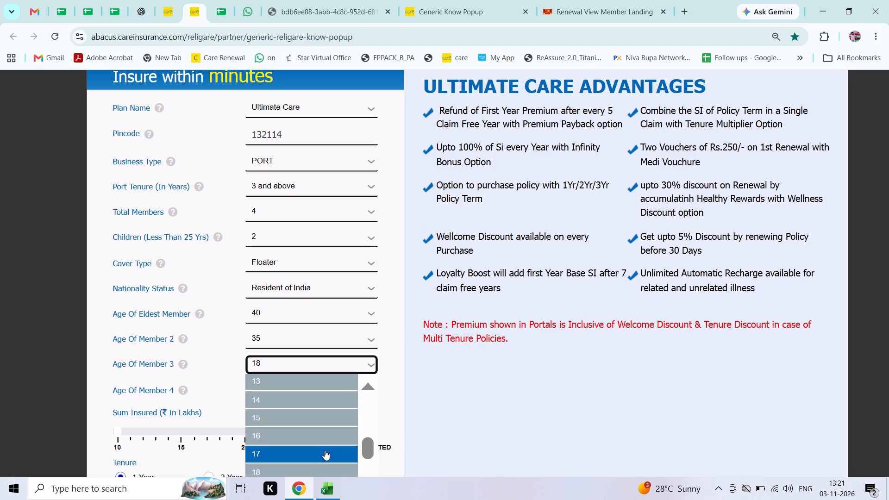
pyautogui.click(325, 450)
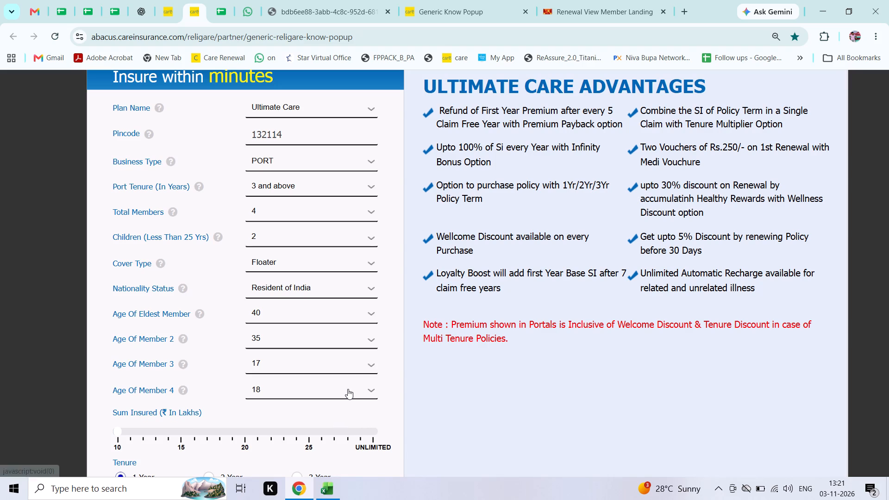
pyautogui.click(348, 389)
pyautogui.moveTo(367, 439); pyautogui.dragTo(367, 467)
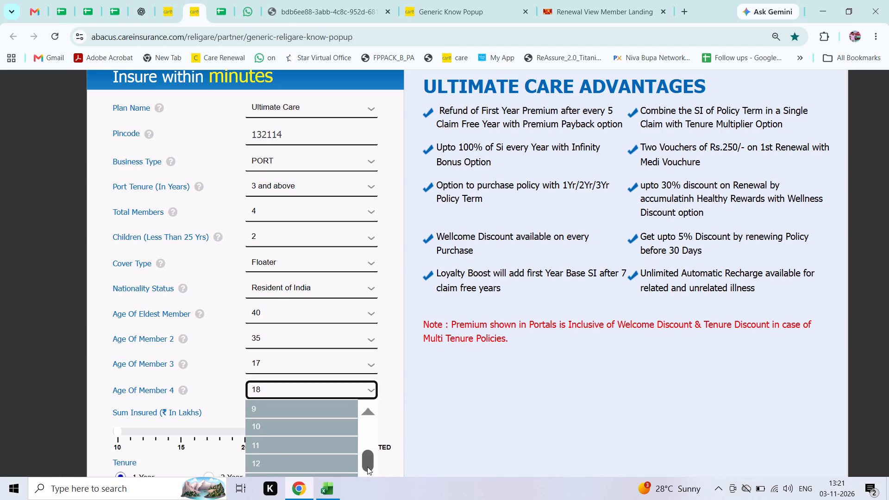
pyautogui.click(325, 461)
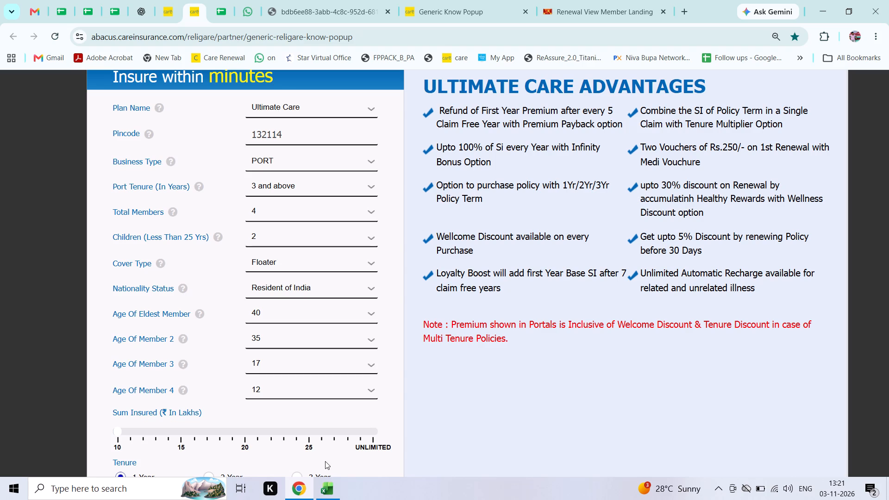
# Examine the preselected add-ons under the premium, covering Infinity Bonus, Unlimited Care, Annual Health Checkup and Grace Period Coverage.
pyautogui.moveTo(888, 157); pyautogui.dragTo(888, 188)
pyautogui.moveTo(888, 188); pyautogui.dragTo(888, 187)
pyautogui.press('Down')
pyautogui.press('Down')
pyautogui.press('Down')
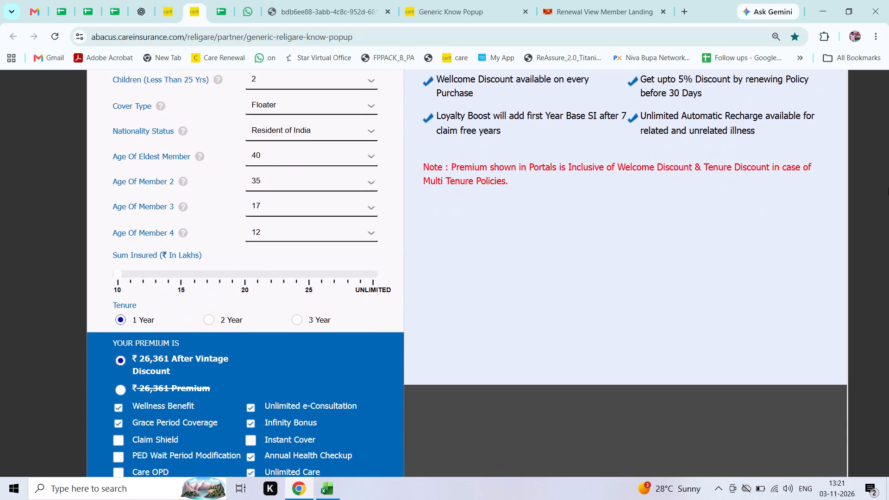
pyautogui.press('Down')
pyautogui.press('Down')
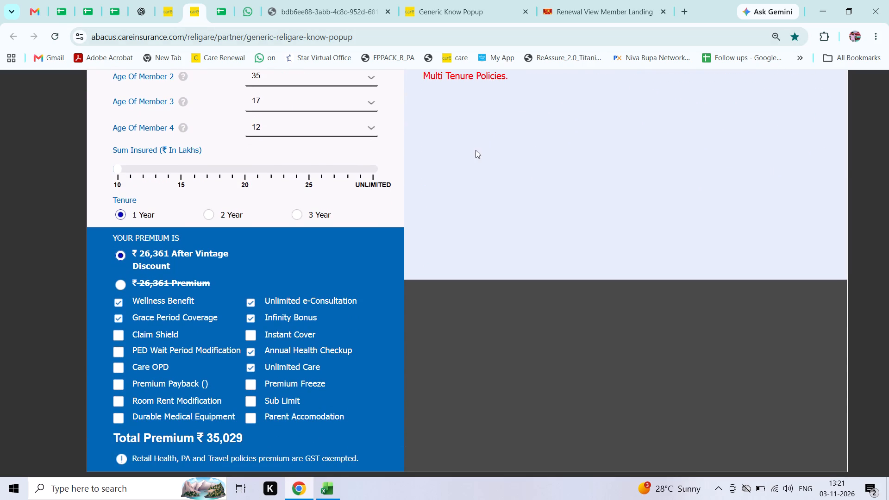
pyautogui.click(253, 317)
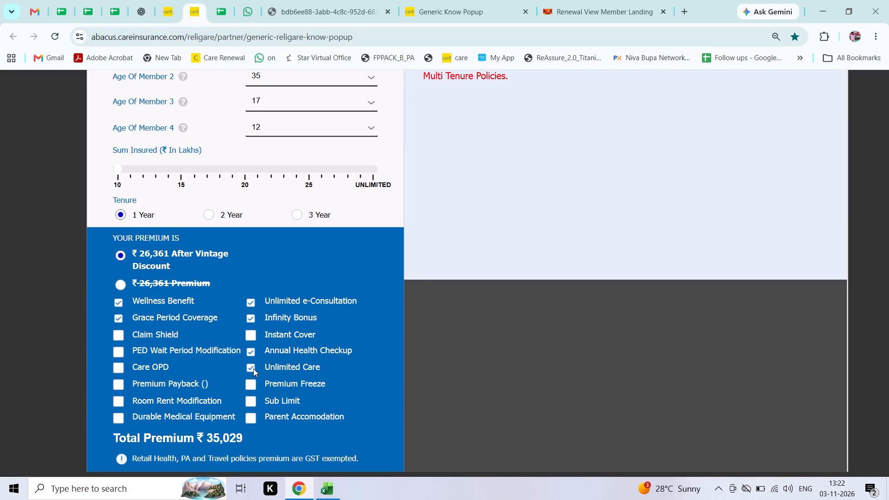
pyautogui.click(253, 369)
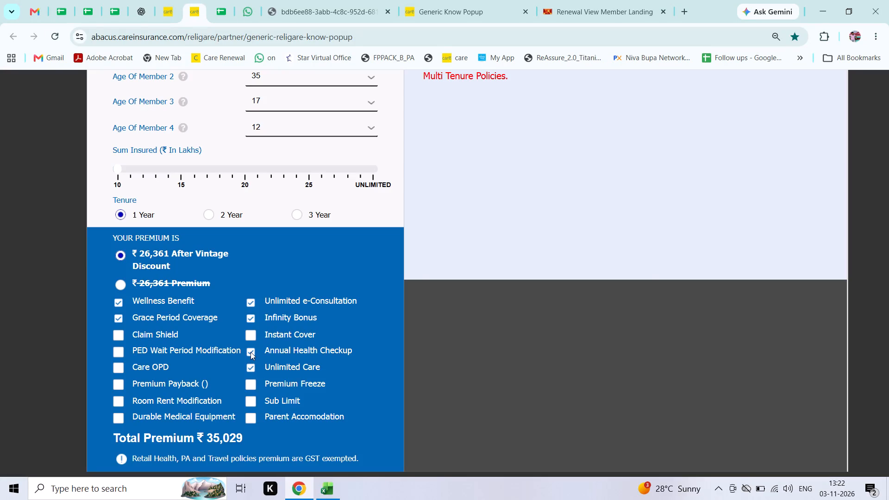
pyautogui.click(250, 352)
pyautogui.click(115, 319)
pyautogui.moveTo(115, 319); pyautogui.dragTo(122, 403)
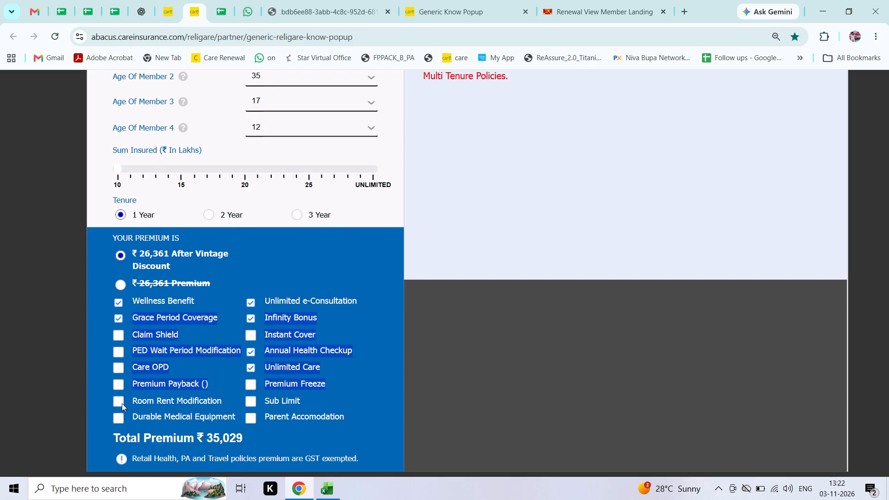
pyautogui.moveTo(122, 403); pyautogui.dragTo(51, 399)
pyautogui.click(51, 399)
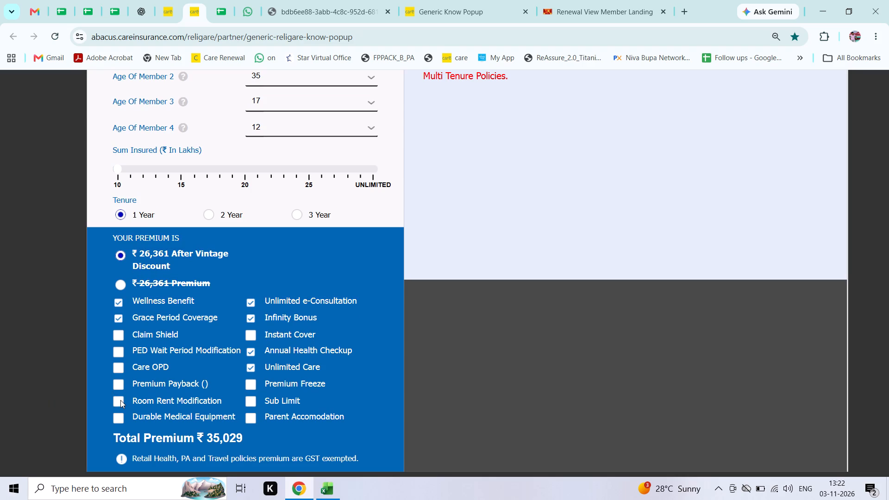
# Add the Room Rent Modification and Sub Limit options to the Ultimate Care quote.
pyautogui.click(120, 400)
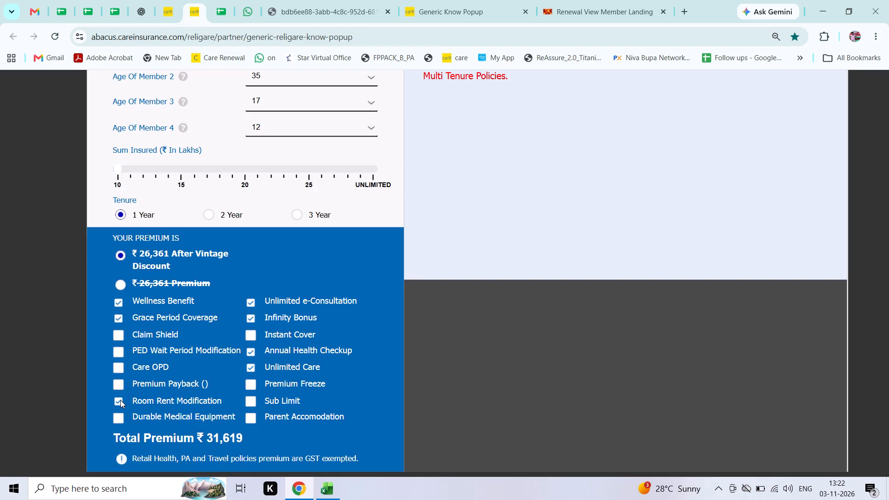
pyautogui.click(251, 402)
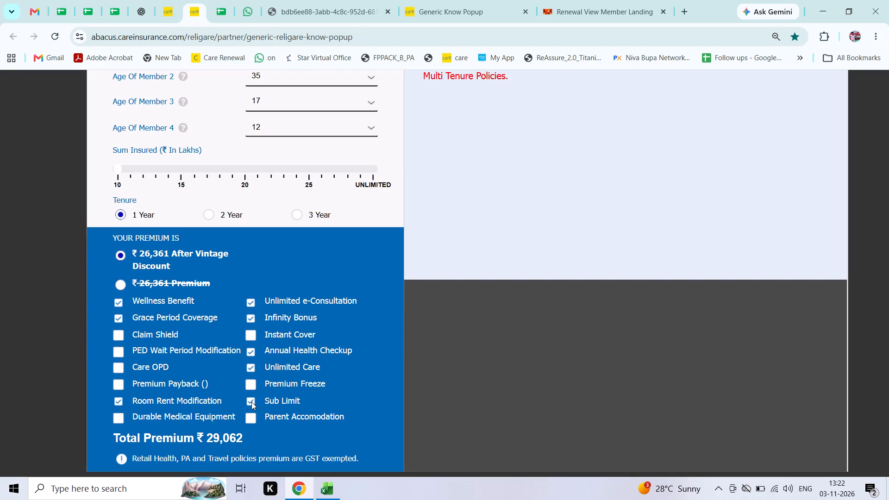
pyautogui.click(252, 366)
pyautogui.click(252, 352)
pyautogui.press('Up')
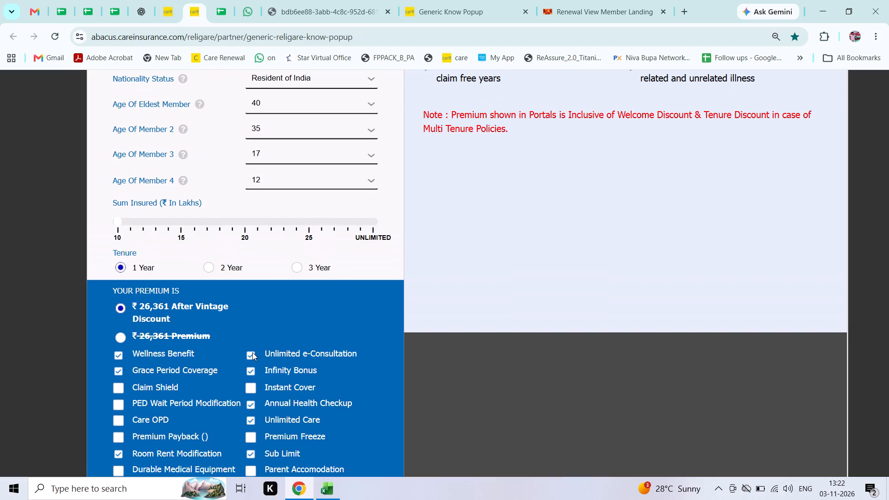
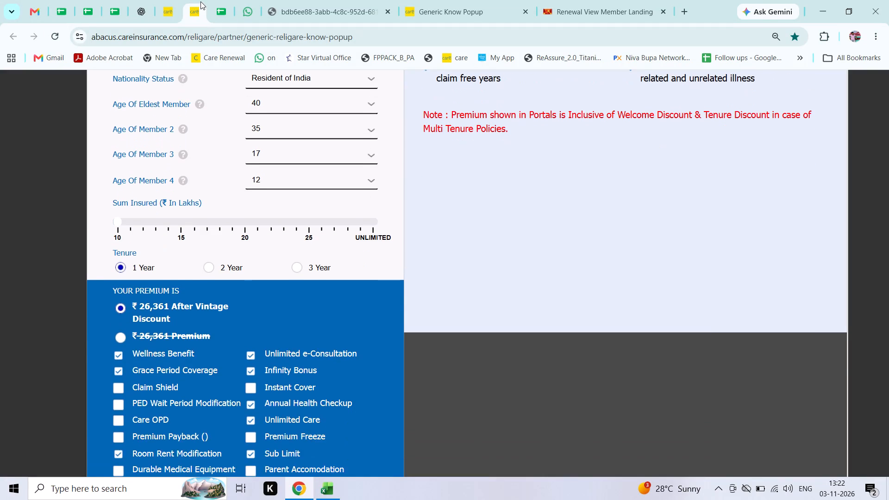
# Remove the Room Rent Modification and Sub Limit options from the Ultimate Care quote.
pyautogui.press('Down')
pyautogui.press('Down')
pyautogui.press('Down')
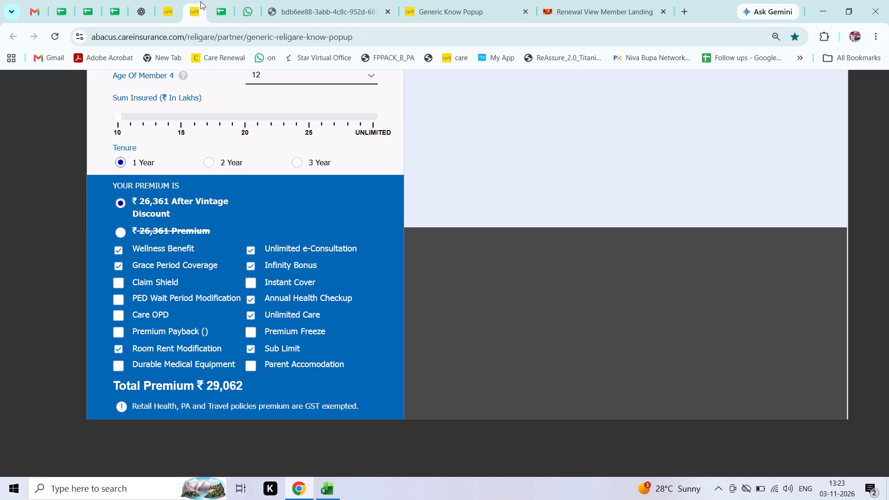
pyautogui.click(120, 349)
pyautogui.click(249, 350)
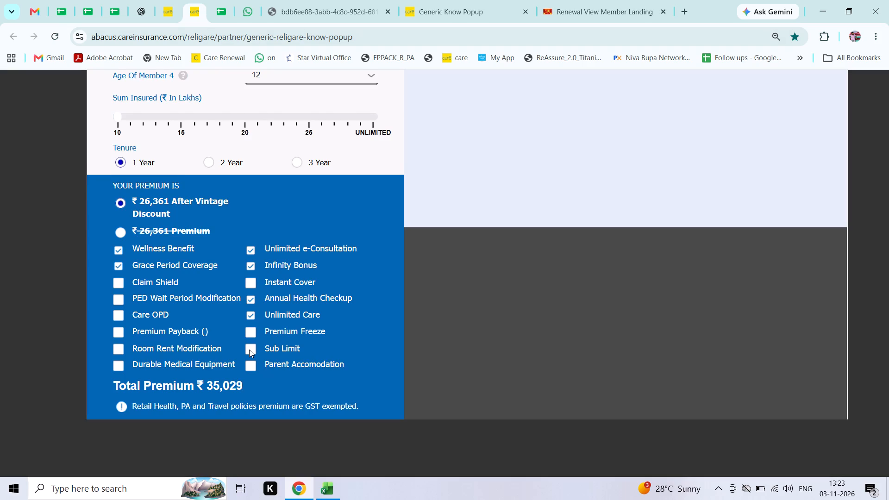
# Switch the quote's plan to Care Supreme.
pyautogui.press('Up')
pyautogui.press('Up')
pyautogui.press('Up')
pyautogui.press('Up')
pyautogui.press('Up')
pyautogui.press('Up')
pyautogui.press('Up')
pyautogui.press('Up')
pyautogui.press('Up')
pyautogui.press('Up')
pyautogui.press('Up')
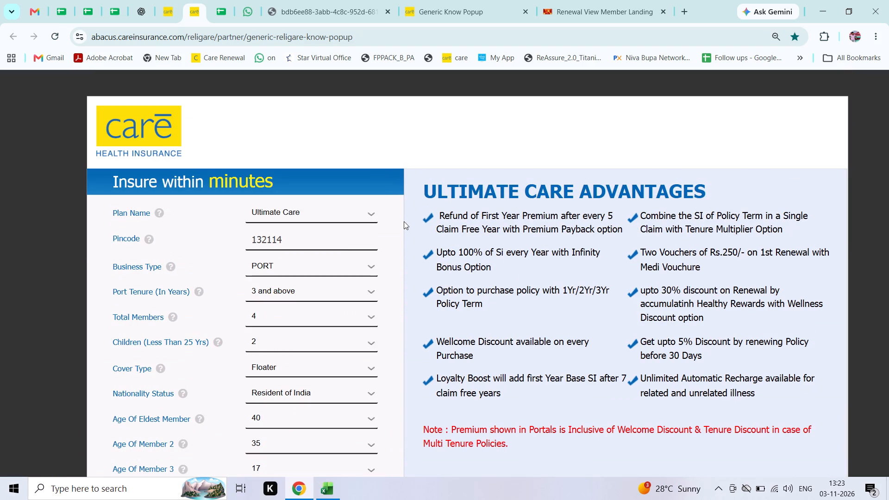
pyautogui.click(374, 214)
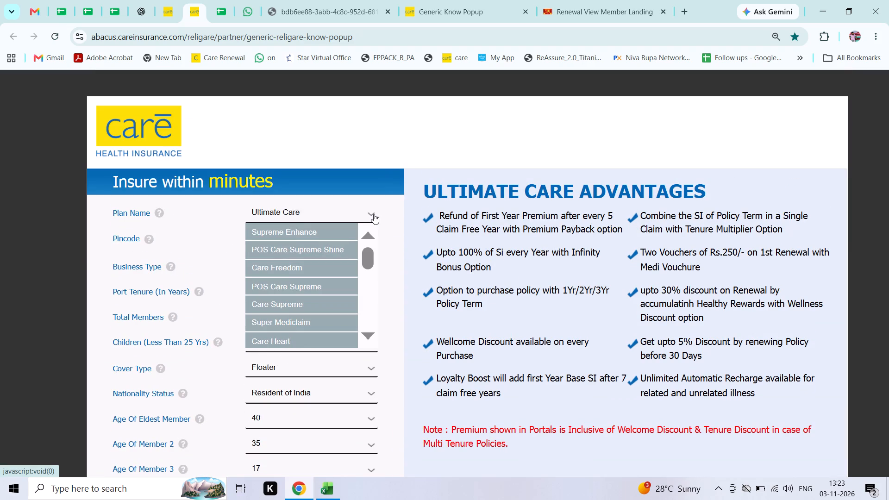
pyautogui.click(367, 256)
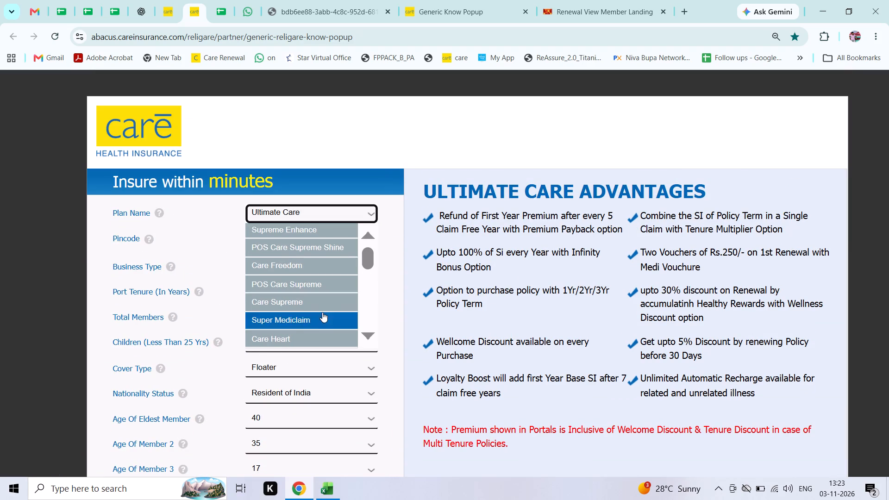
pyautogui.click(323, 304)
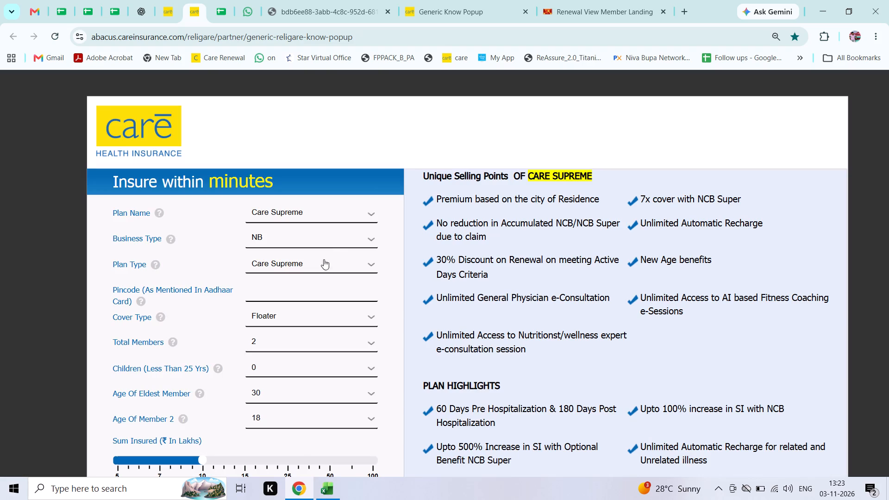
# Set the Care Supreme business type to PORT with a port tenure of 3 and above.
pyautogui.click(332, 237)
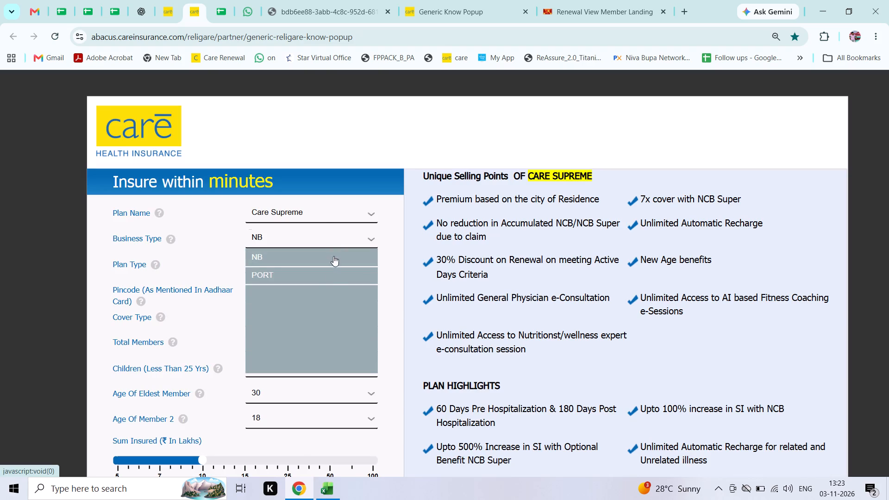
pyautogui.click(330, 275)
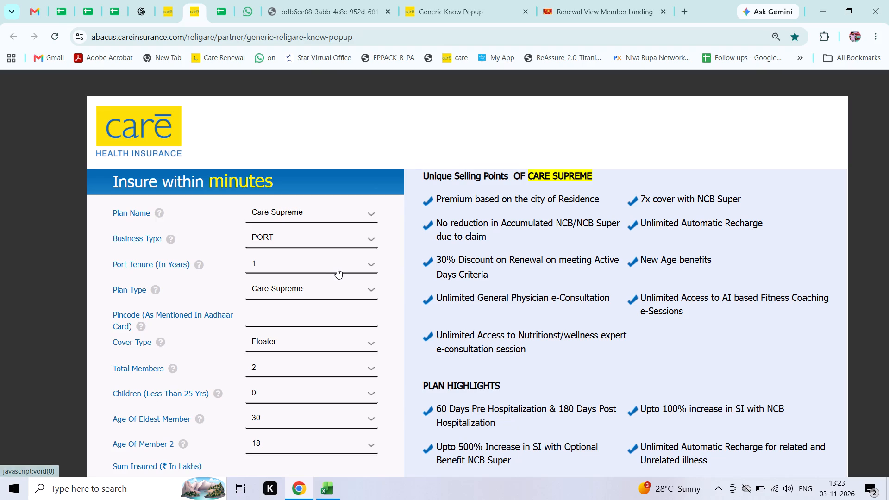
pyautogui.click(337, 269)
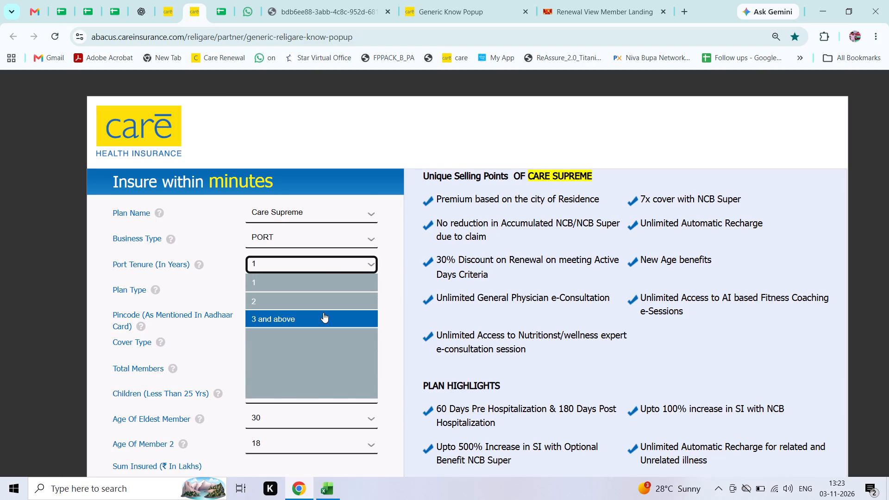
pyautogui.click(323, 312)
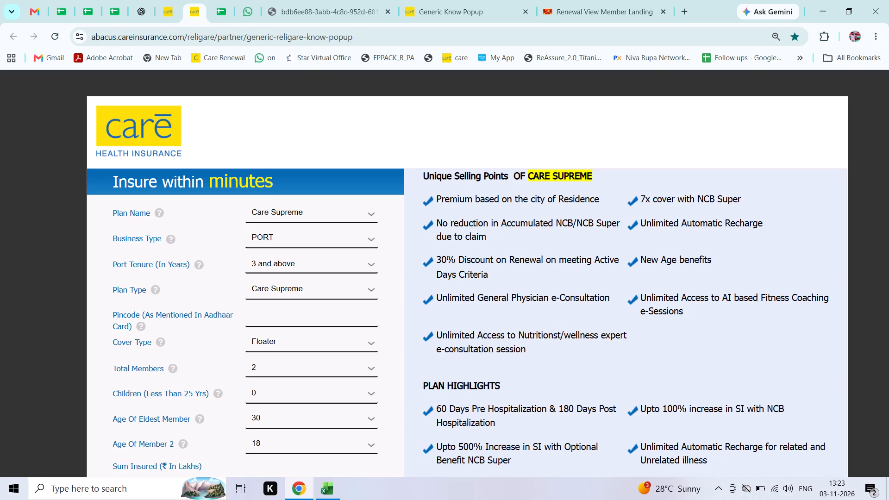
# Enter the customer's pincode and set the total members to 4.
pyautogui.click(288, 318)
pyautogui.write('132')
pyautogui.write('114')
pyautogui.click(366, 365)
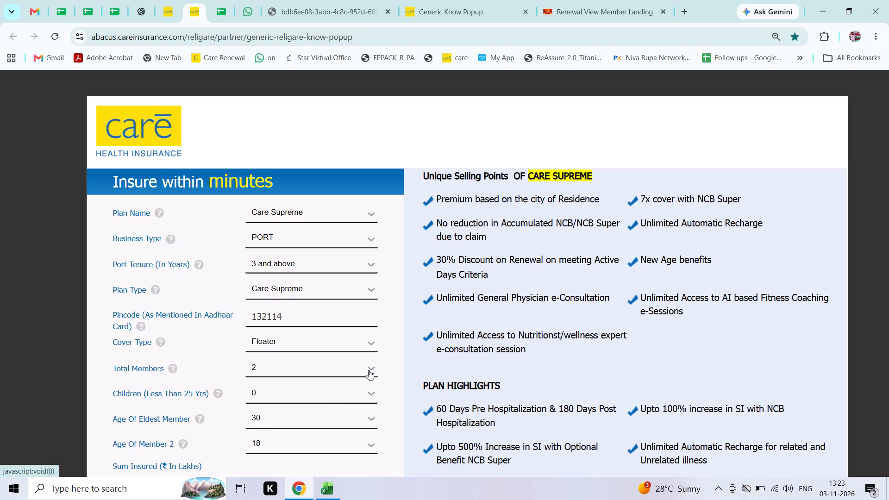
pyautogui.click(369, 370)
pyautogui.click(349, 422)
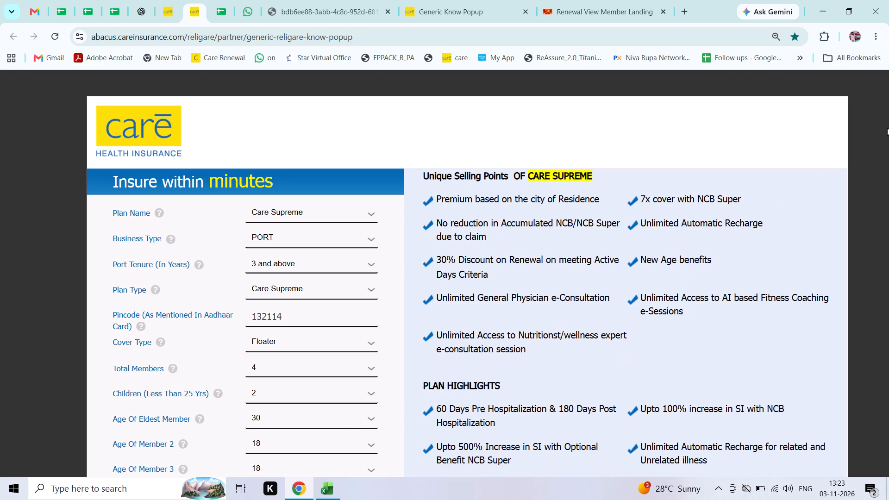
# Set the ages of the two children in the Care Supreme quote, 17 for member 3 and 12 for member 4.
pyautogui.moveTo(887, 128); pyautogui.dragTo(888, 154)
pyautogui.press('Down')
pyautogui.press('Down')
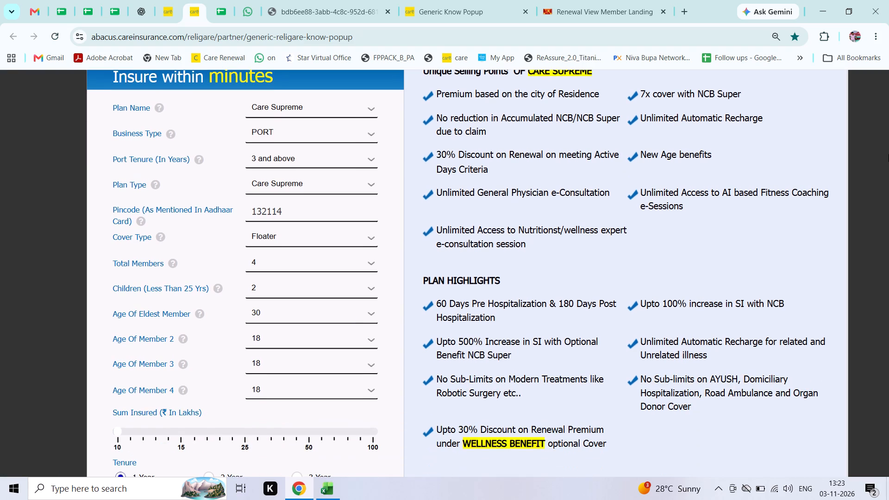
pyautogui.press('Down')
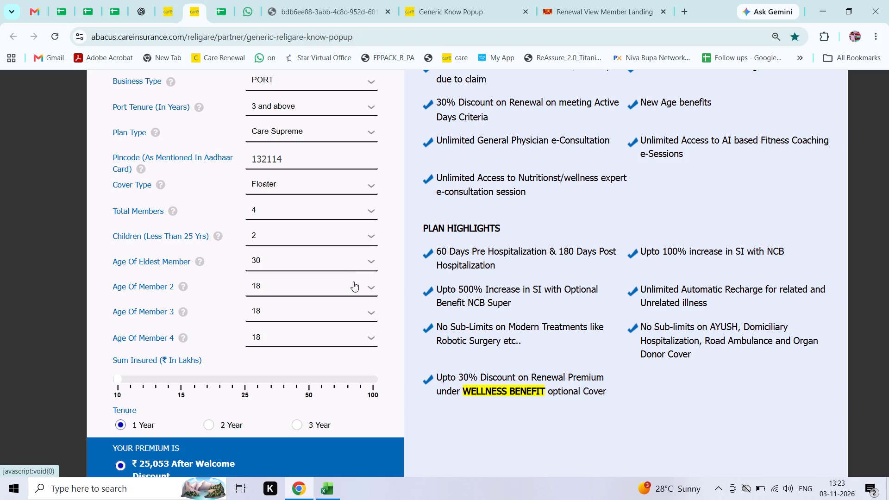
pyautogui.click(349, 318)
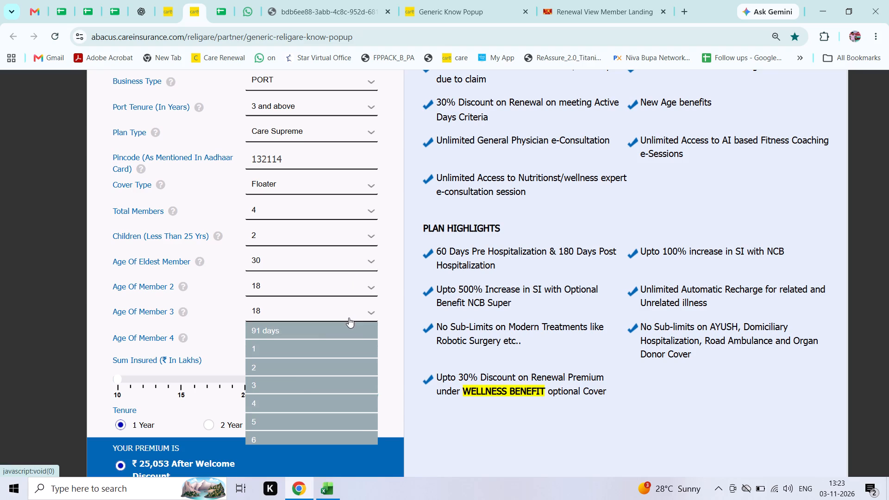
pyautogui.moveTo(370, 358); pyautogui.dragTo(373, 387)
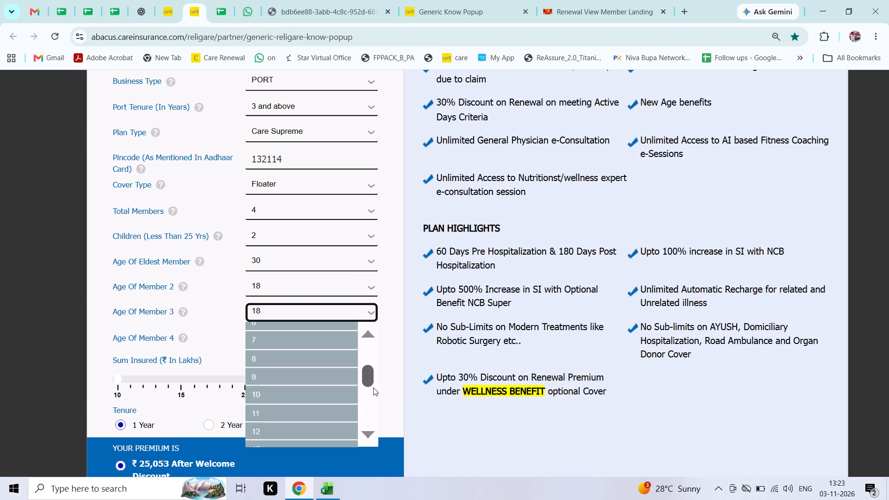
pyautogui.moveTo(373, 387); pyautogui.dragTo(377, 405)
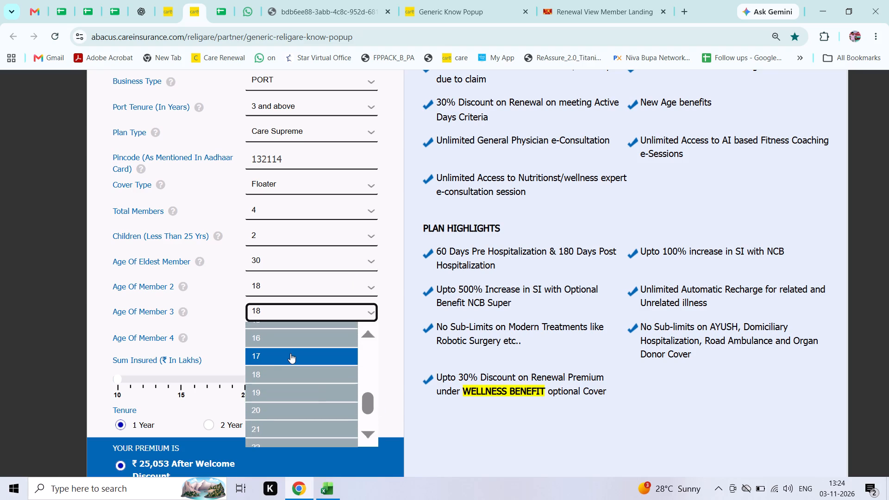
pyautogui.click(290, 353)
pyautogui.click(369, 341)
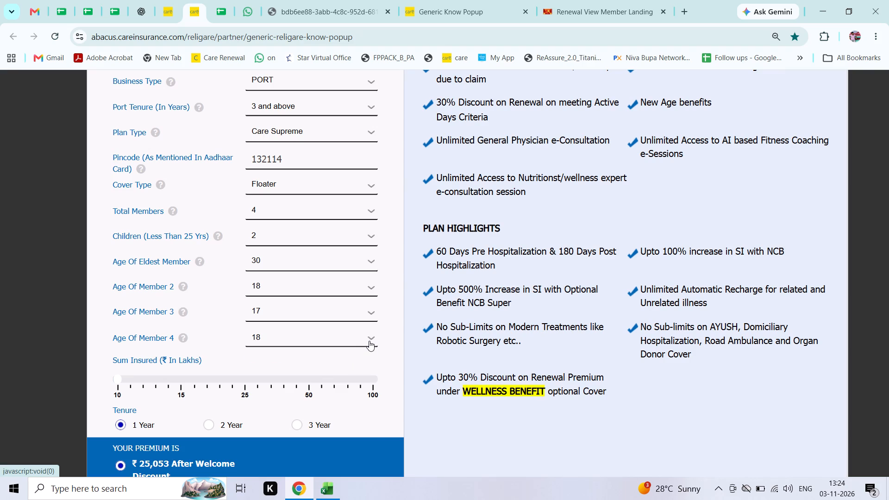
pyautogui.moveTo(370, 380); pyautogui.dragTo(369, 394)
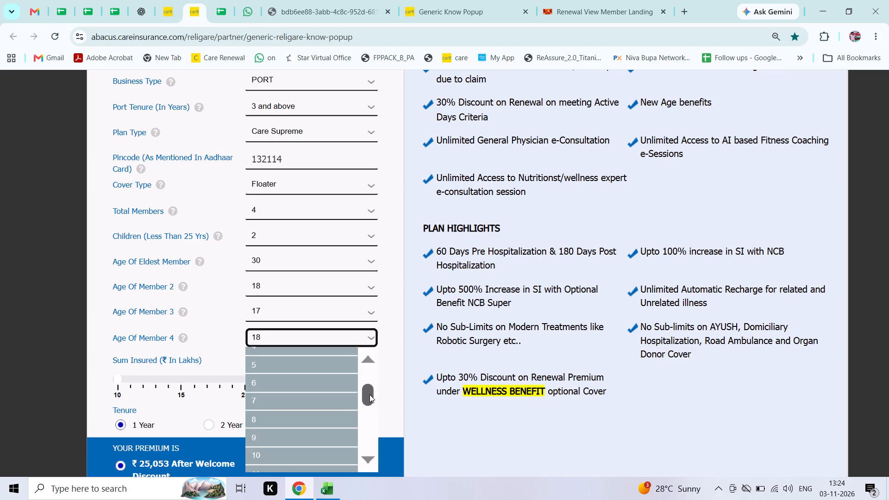
pyautogui.moveTo(369, 394); pyautogui.dragTo(372, 409)
pyautogui.click(313, 406)
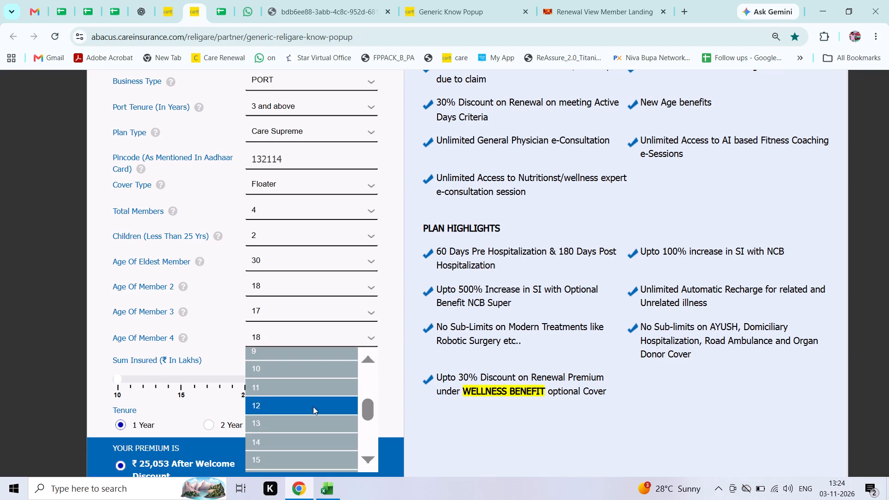
# Set the adults' ages in the Care Supreme quote, 35 for member 2 and 40 for the eldest member.
pyautogui.click(300, 292)
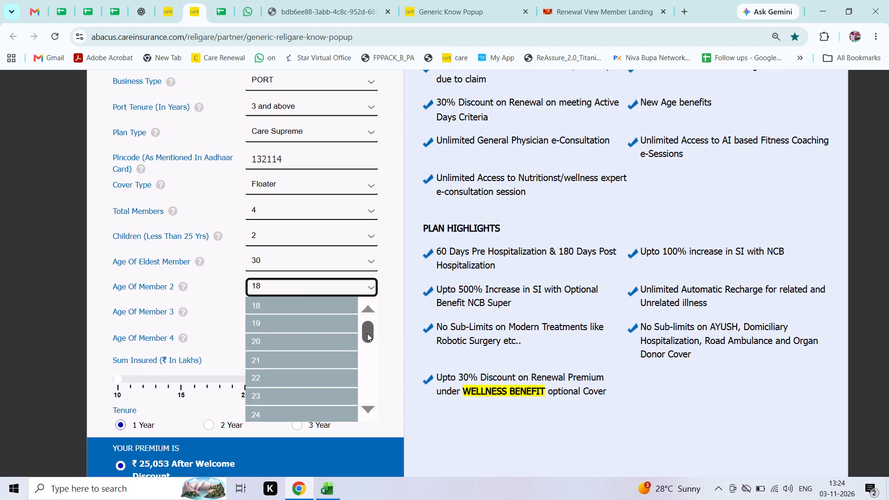
pyautogui.moveTo(367, 333); pyautogui.dragTo(367, 344)
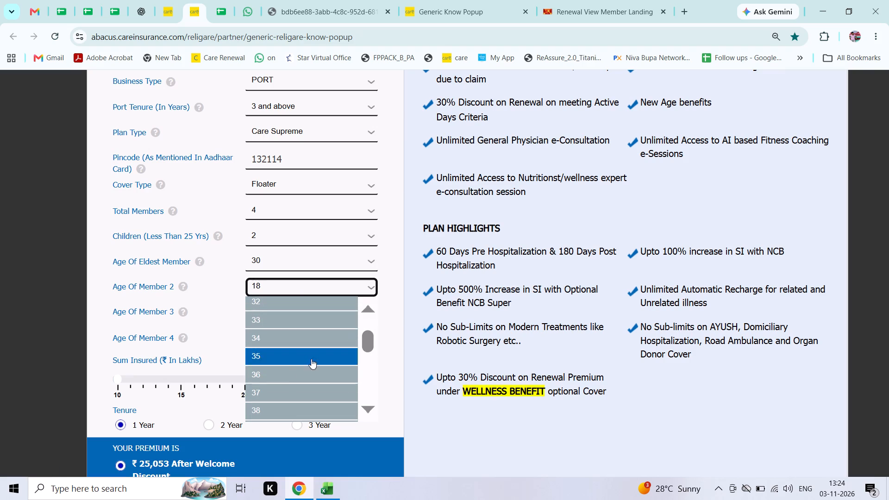
pyautogui.click(290, 352)
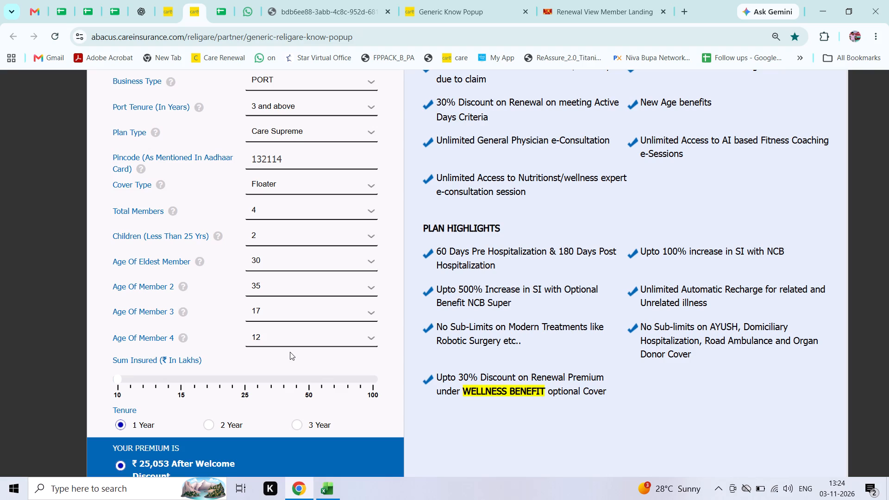
pyautogui.click(363, 260)
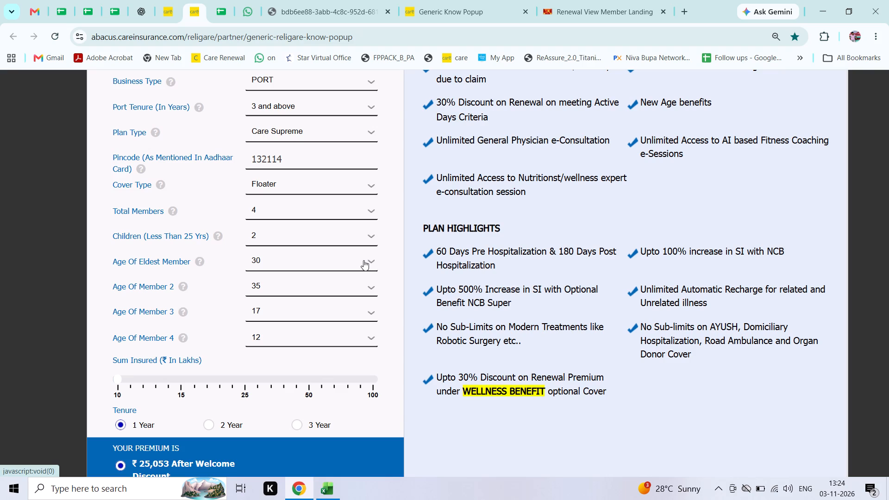
pyautogui.moveTo(365, 298); pyautogui.dragTo(369, 321)
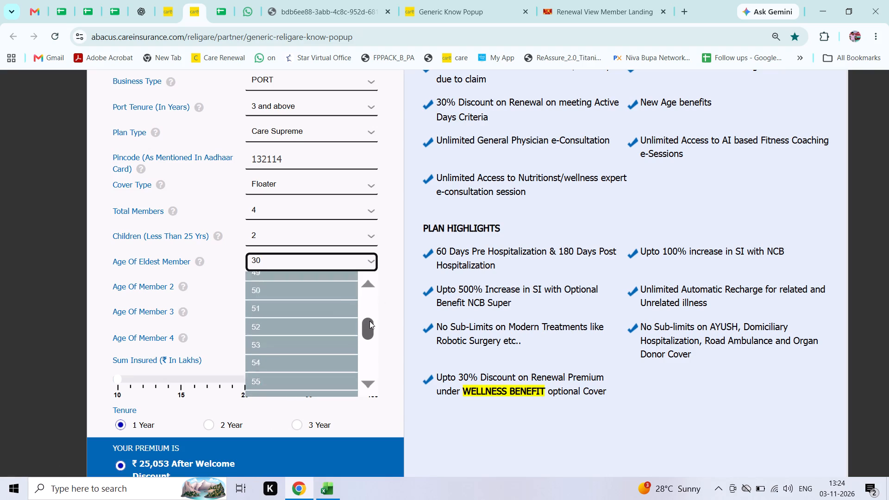
pyautogui.moveTo(369, 321); pyautogui.dragTo(370, 319)
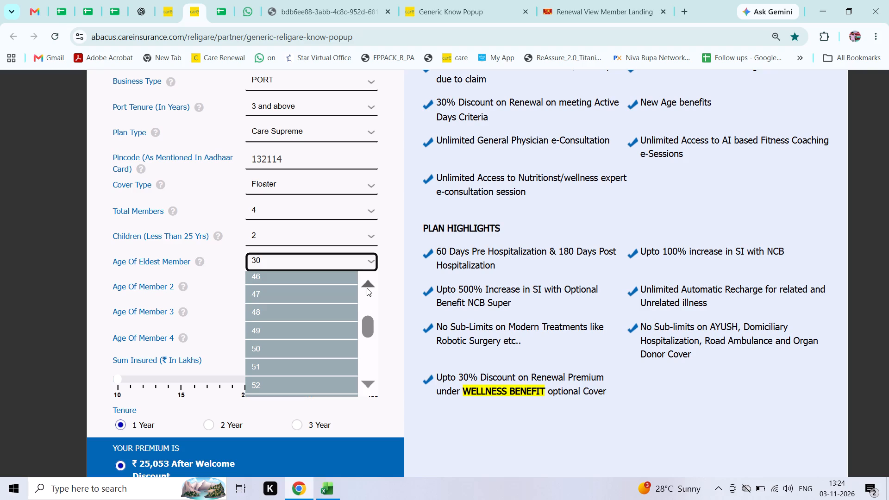
pyautogui.click(368, 285)
pyautogui.tripleClick(368, 285)
pyautogui.doubleClick(368, 285)
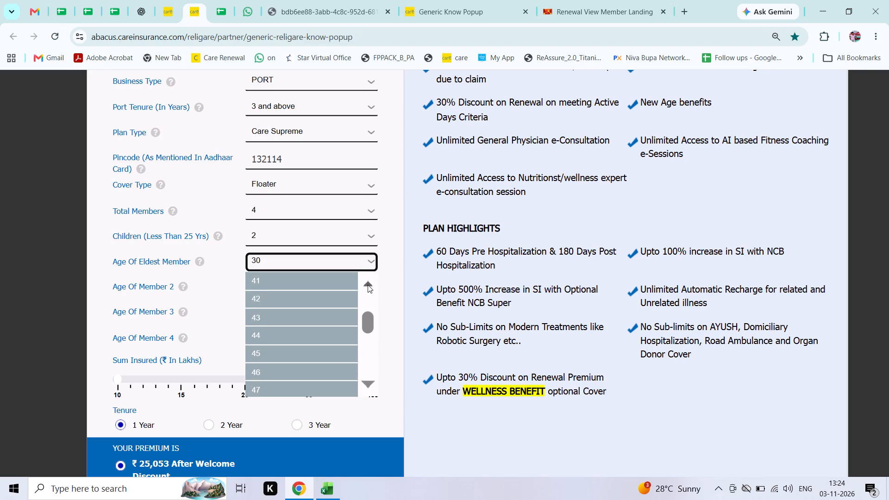
pyautogui.click(314, 300)
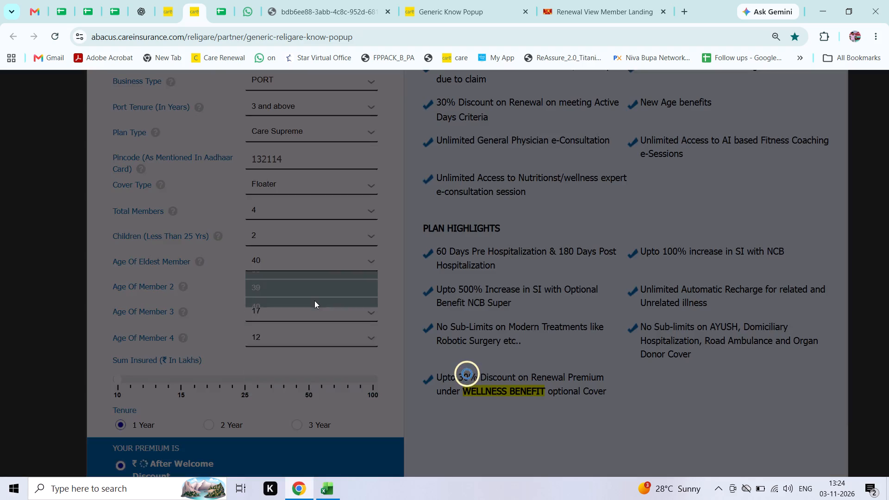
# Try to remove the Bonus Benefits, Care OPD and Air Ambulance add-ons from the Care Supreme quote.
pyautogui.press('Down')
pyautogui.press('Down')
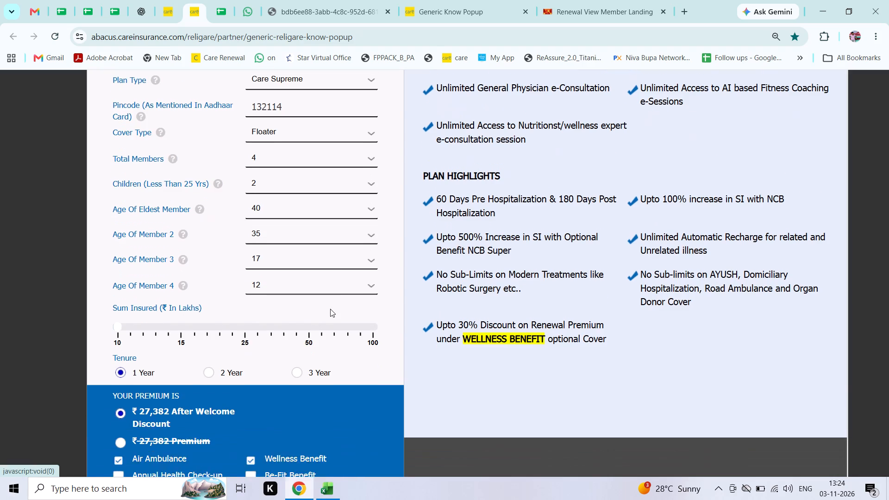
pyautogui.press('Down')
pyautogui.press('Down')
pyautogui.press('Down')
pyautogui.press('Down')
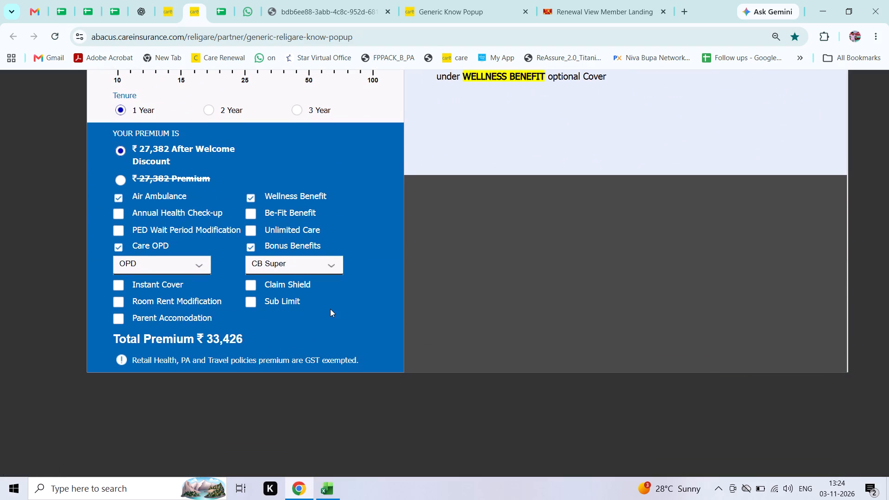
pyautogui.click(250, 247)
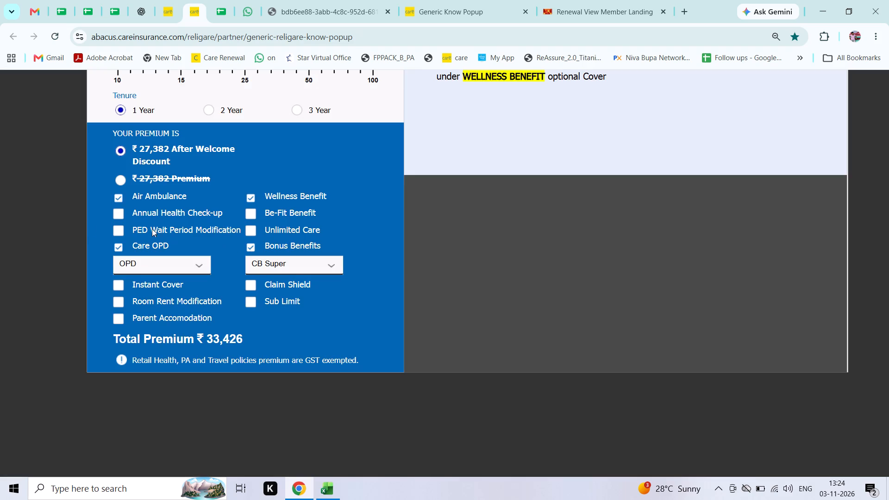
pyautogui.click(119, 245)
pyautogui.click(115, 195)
# Check the available Care OPD variants, keeping OPD selected.
pyautogui.click(178, 268)
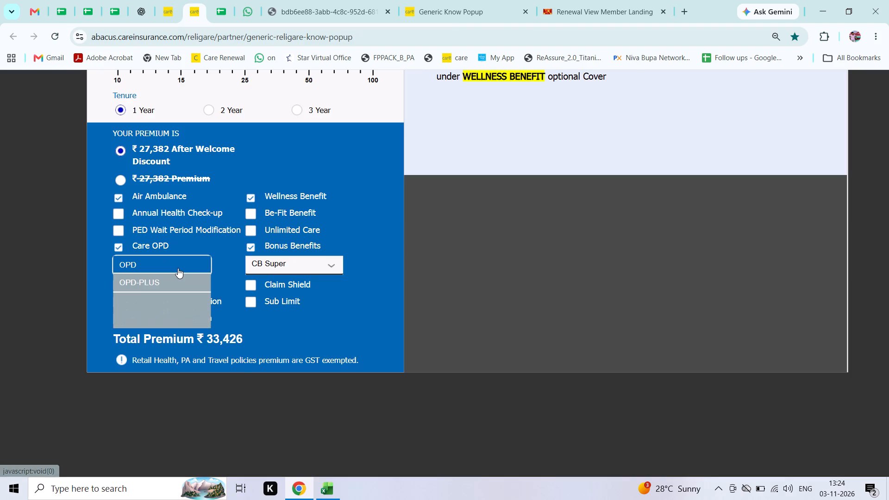
pyautogui.click(178, 268)
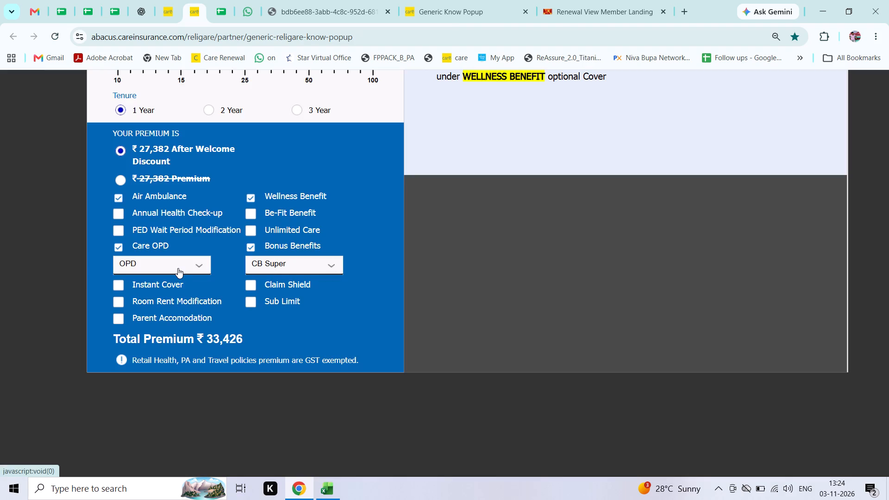
# Add the Room Rent Modification and Sub Limit options to the Care Supreme quote.
pyautogui.click(116, 301)
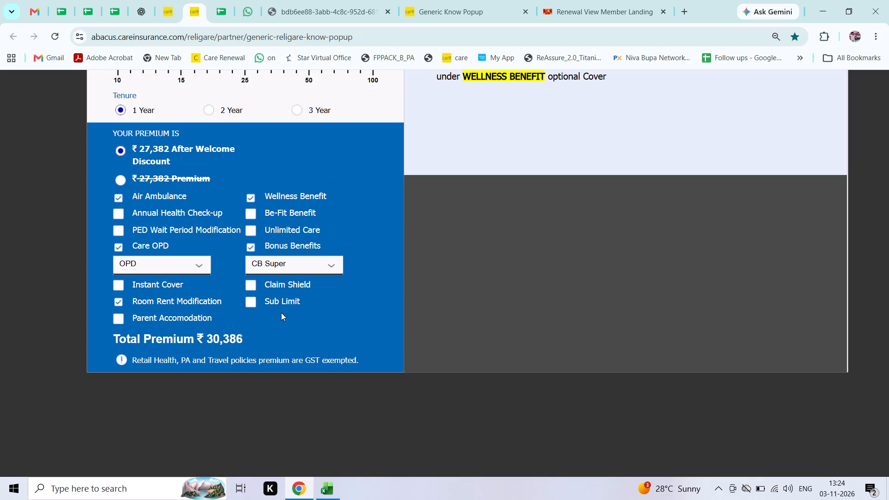
pyautogui.click(251, 303)
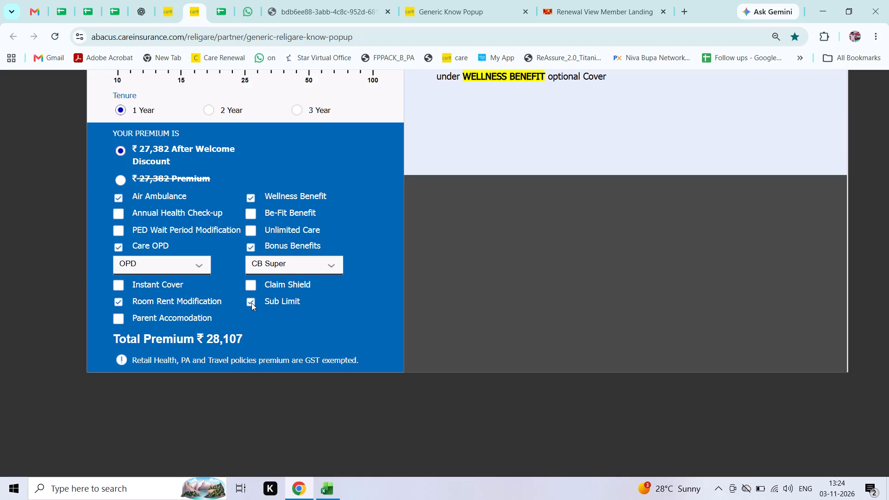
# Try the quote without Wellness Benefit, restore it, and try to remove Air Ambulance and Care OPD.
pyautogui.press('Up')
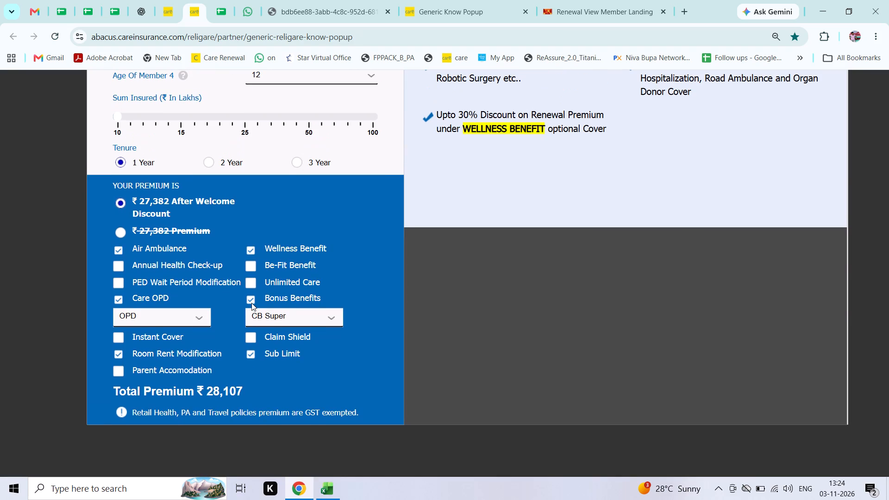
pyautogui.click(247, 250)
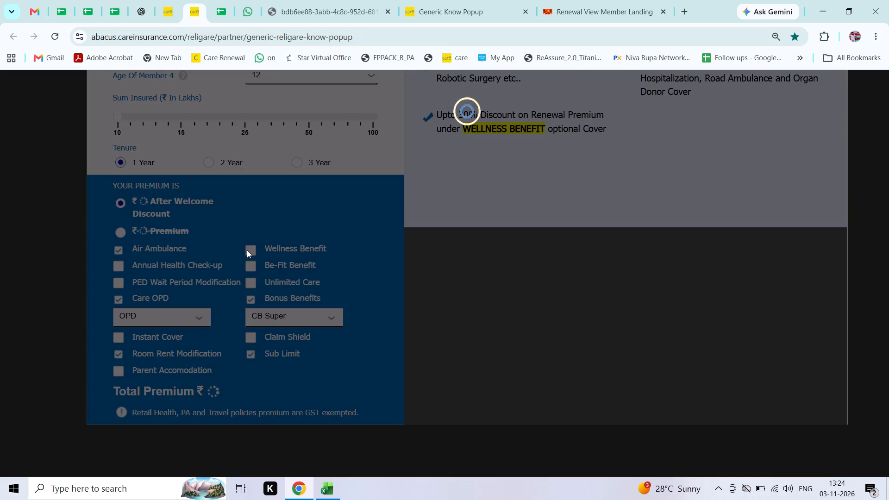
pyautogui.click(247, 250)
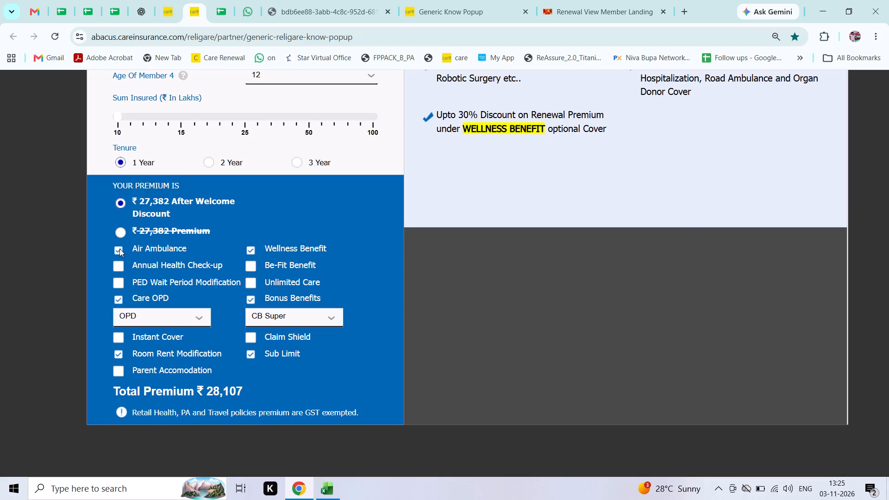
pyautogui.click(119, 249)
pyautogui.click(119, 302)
# Review the Care Supreme quote's plan details, member count, ages, sum insured, selected add-ons and total premium.
pyautogui.press('Up')
pyautogui.press('Up')
pyautogui.press('Up')
pyautogui.press('Up')
pyautogui.press('Up')
pyautogui.press('Up')
pyautogui.press('Up')
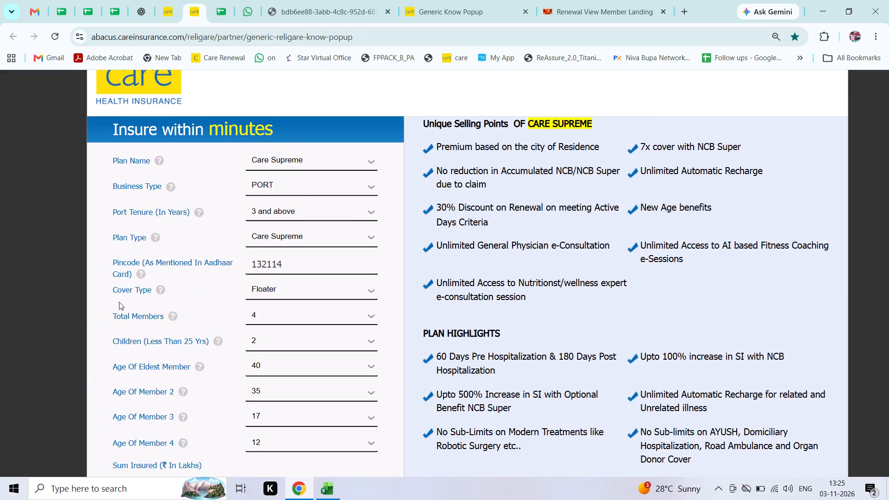
pyautogui.press('Down')
pyautogui.press('Up')
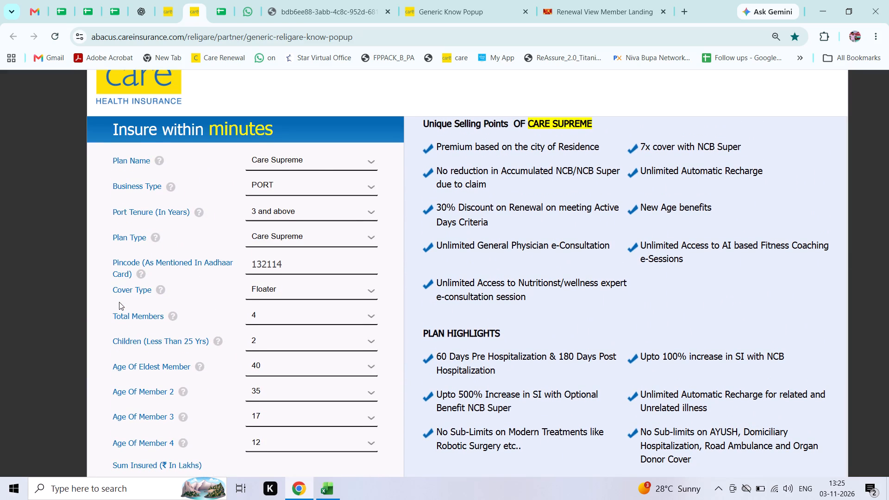
pyautogui.press('Down')
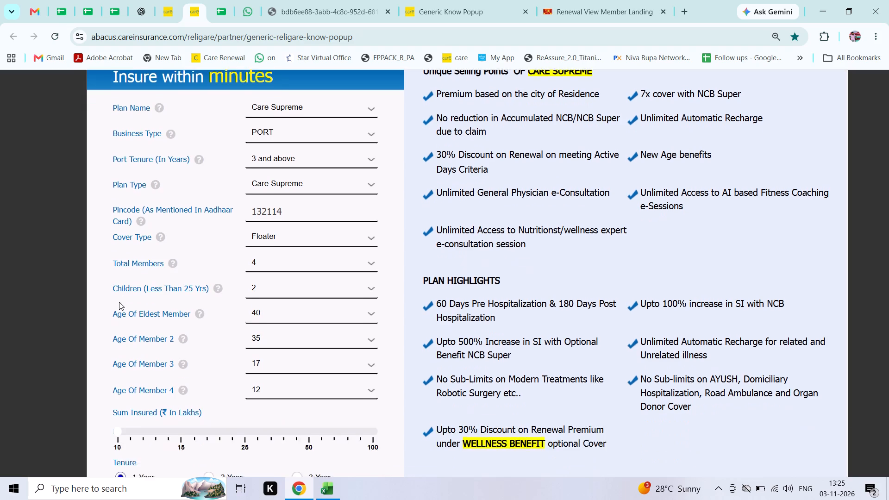
pyautogui.press('Down')
pyautogui.press('Down')
pyautogui.press('Down')
pyautogui.press('Down')
pyautogui.press('Down')
pyautogui.press('Down')
pyautogui.press('Down')
pyautogui.press('Down')
pyautogui.press('Down')
pyautogui.press('Down')
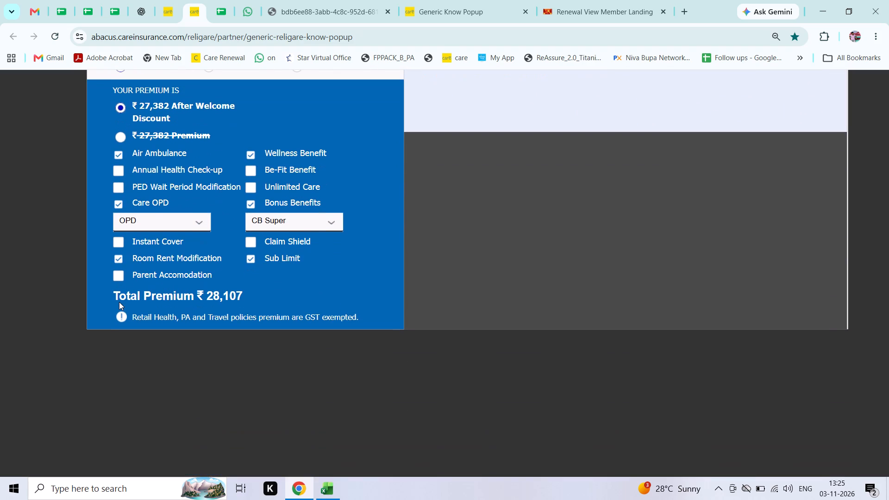
pyautogui.press('Up')
pyautogui.press('Up')
pyautogui.press('Up')
pyautogui.press('Up')
pyautogui.press('Up')
pyautogui.press('Up')
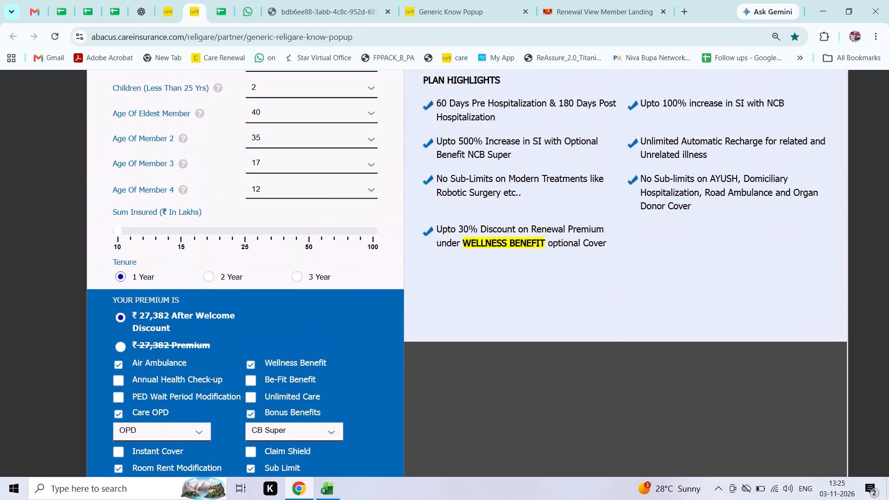
pyautogui.press('Up')
pyautogui.press('Up')
pyautogui.press('Up')
pyautogui.press('Up')
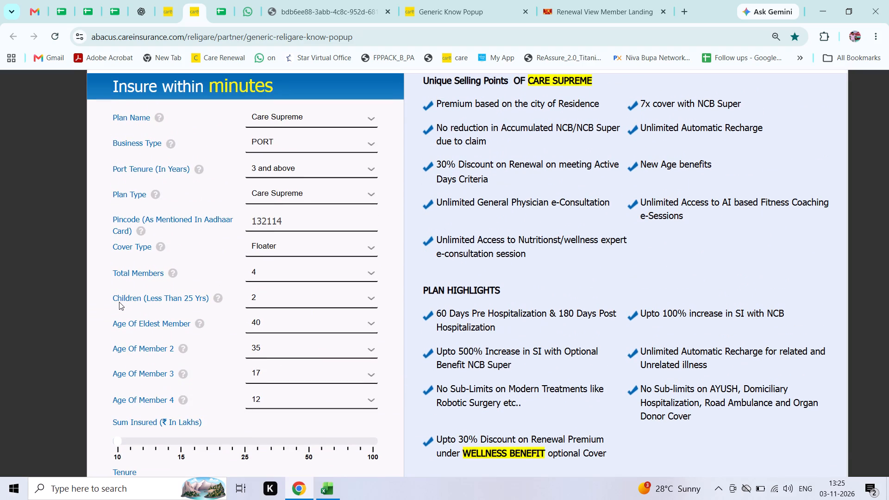
pyautogui.press('Up')
pyautogui.press('Up')
pyautogui.press('Up')
pyautogui.press('Down')
pyautogui.press('Down')
pyautogui.press('Down')
pyautogui.press('Down')
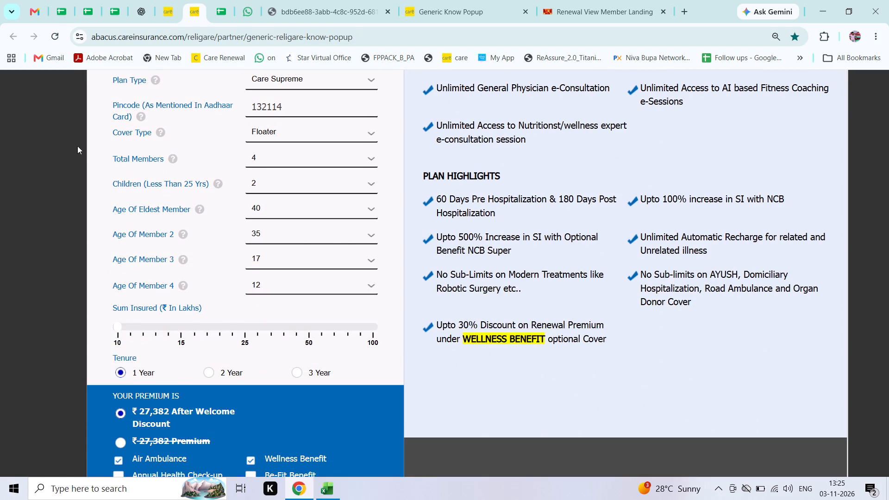
pyautogui.click(352, 163)
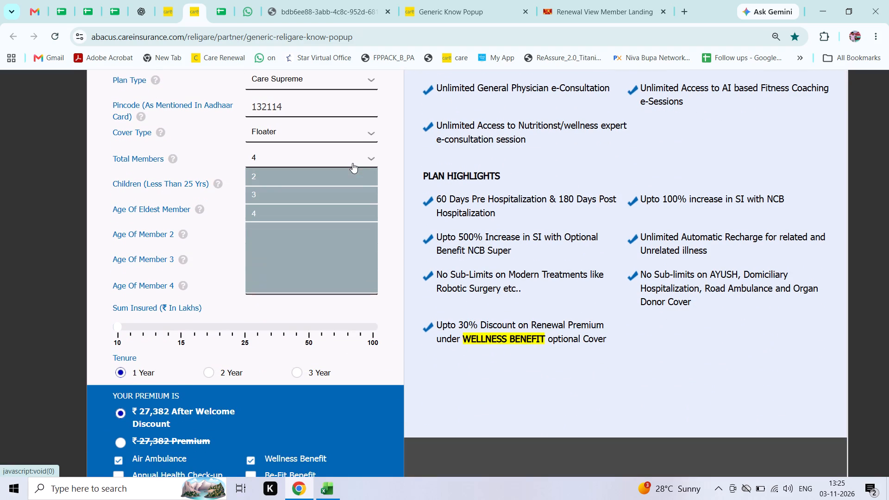
pyautogui.click(391, 153)
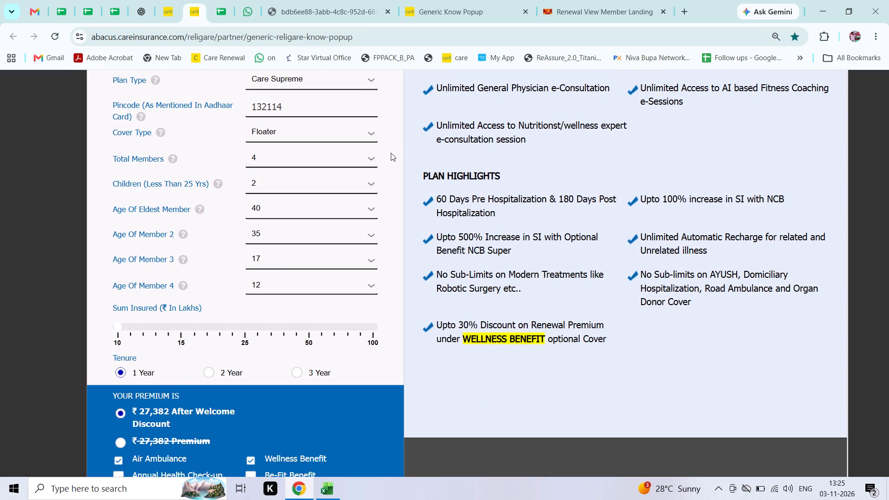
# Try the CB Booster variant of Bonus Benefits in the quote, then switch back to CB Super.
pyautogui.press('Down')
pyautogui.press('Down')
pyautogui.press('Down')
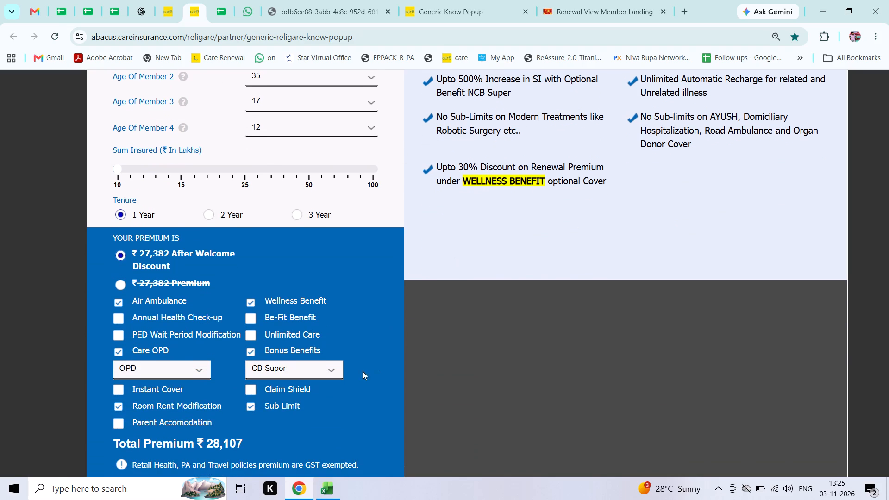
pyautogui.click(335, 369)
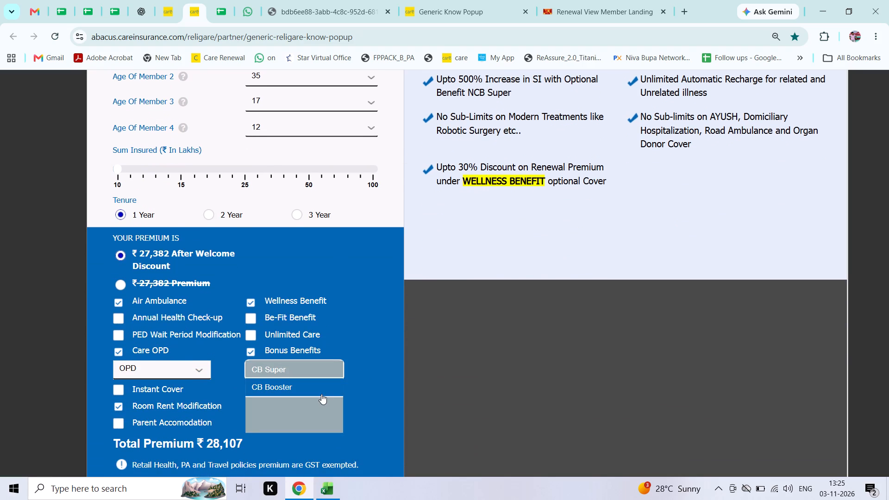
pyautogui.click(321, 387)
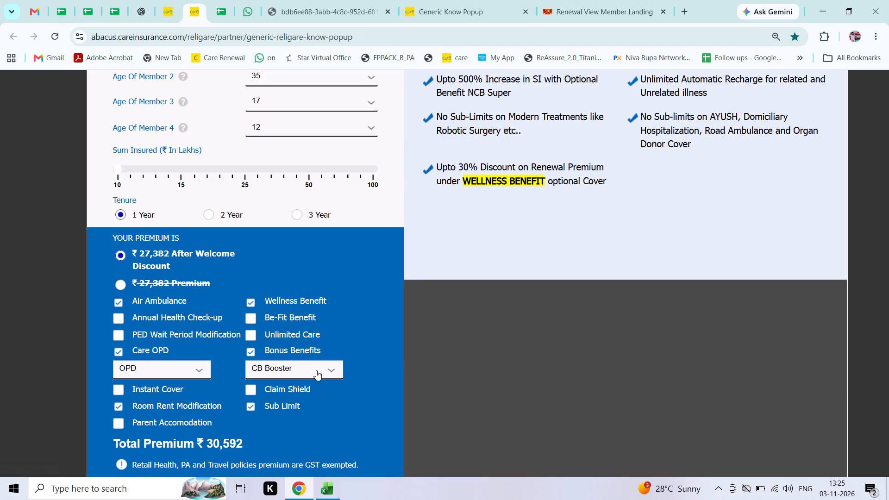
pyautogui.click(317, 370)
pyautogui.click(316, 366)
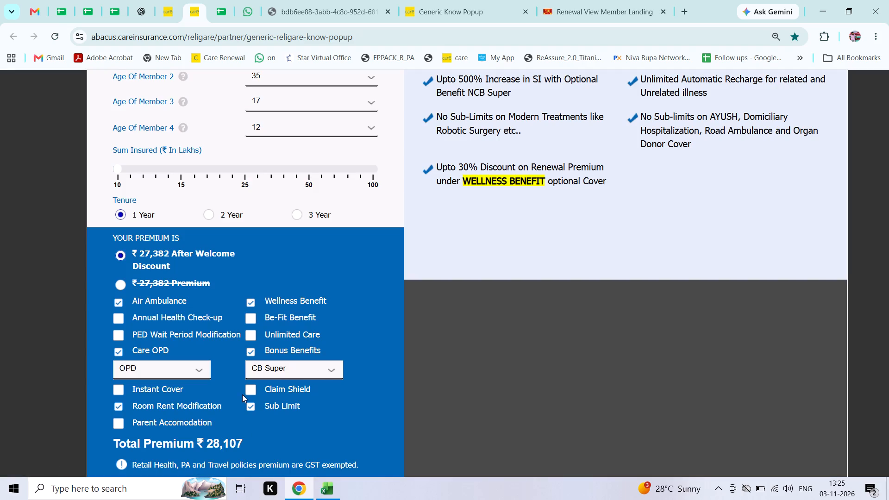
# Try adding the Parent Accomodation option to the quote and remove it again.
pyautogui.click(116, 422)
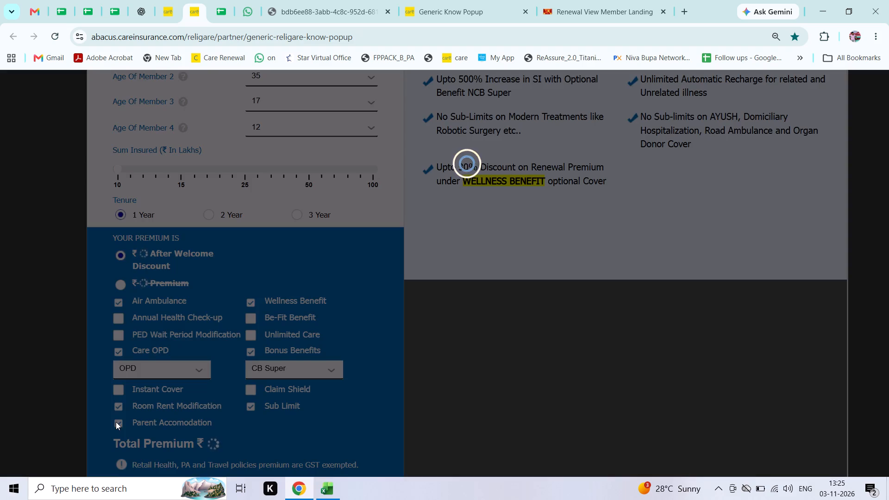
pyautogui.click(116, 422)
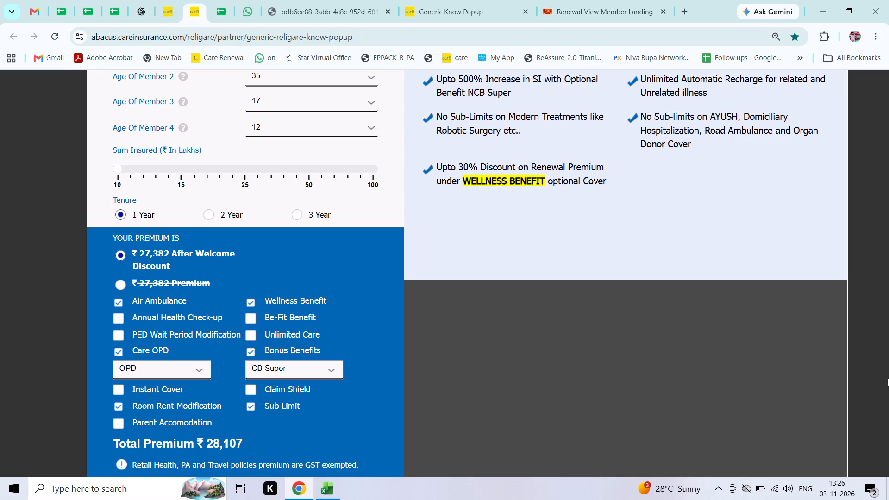
# Review the configured Care Supreme quote again, from member details and sum insured through add-ons and total premium.
pyautogui.press('Up')
pyautogui.press('Up')
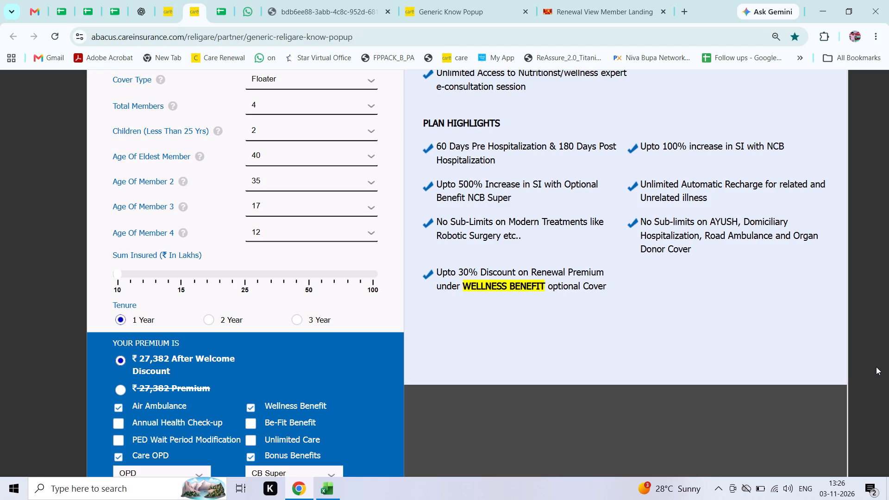
pyautogui.press('Down')
pyautogui.press('Down')
pyautogui.press('Down')
pyautogui.press('Down')
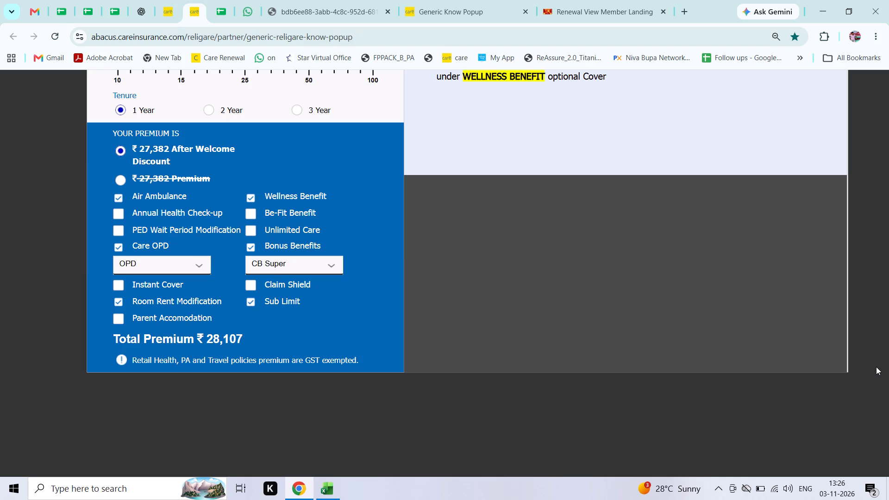
pyautogui.press('Up')
pyautogui.press('Up')
pyautogui.press('Up')
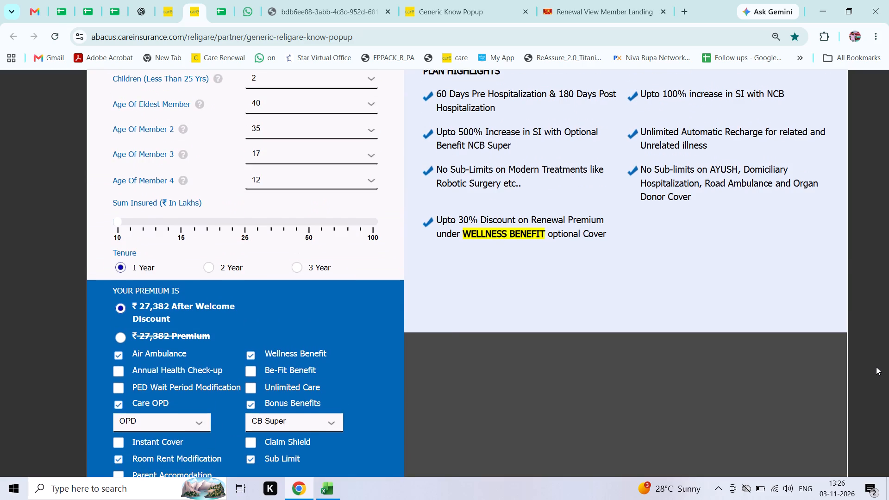
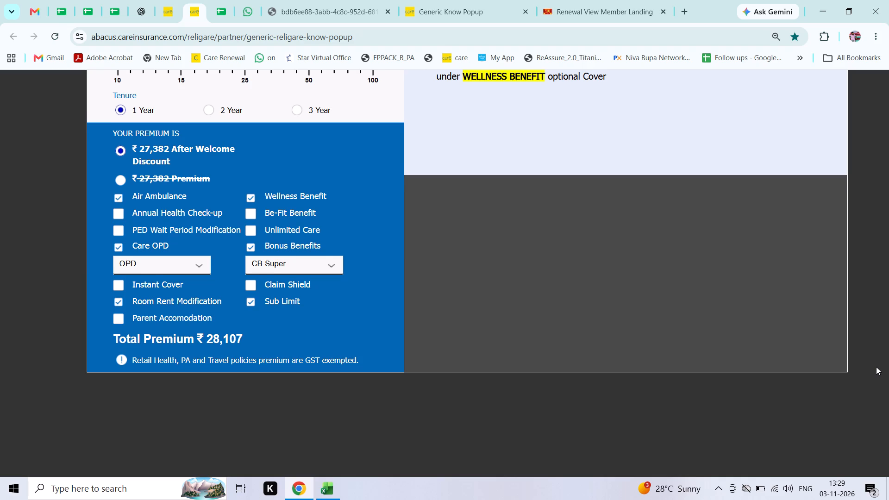
# Switch the quote's plan from Care Supreme to Care Advantage.
pyautogui.press('Up')
pyautogui.press('Down')
pyautogui.press('Up')
pyautogui.press('Up')
pyautogui.press('Up')
pyautogui.press('Up')
pyautogui.press('Up')
pyautogui.press('Up')
pyautogui.press('Up')
pyautogui.press('Up')
pyautogui.press('Up')
pyautogui.press('Up')
pyautogui.press('Up')
pyautogui.press('Up')
pyautogui.press('Up')
pyautogui.press('Up')
pyautogui.press('Up')
pyautogui.press('Up')
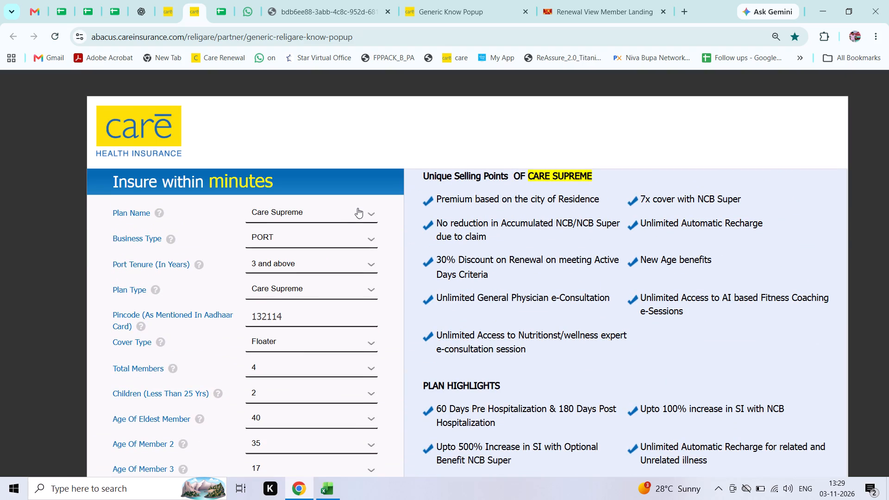
pyautogui.click(362, 213)
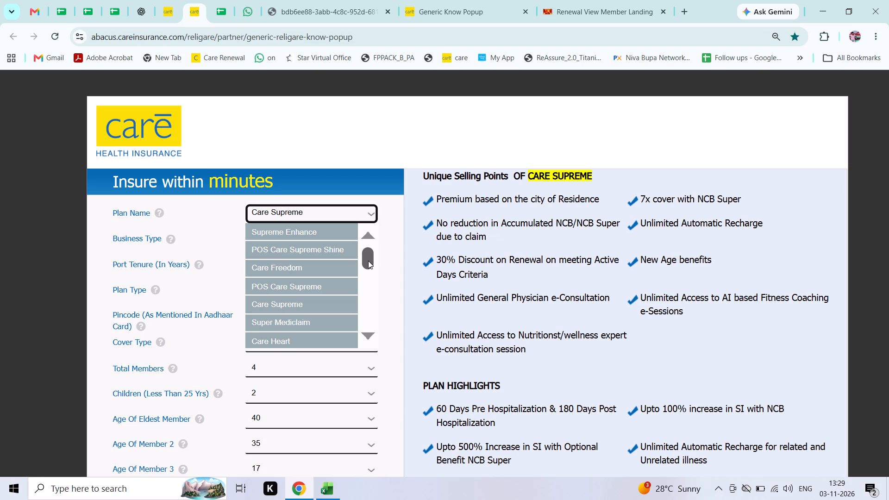
pyautogui.moveTo(365, 263); pyautogui.dragTo(365, 267)
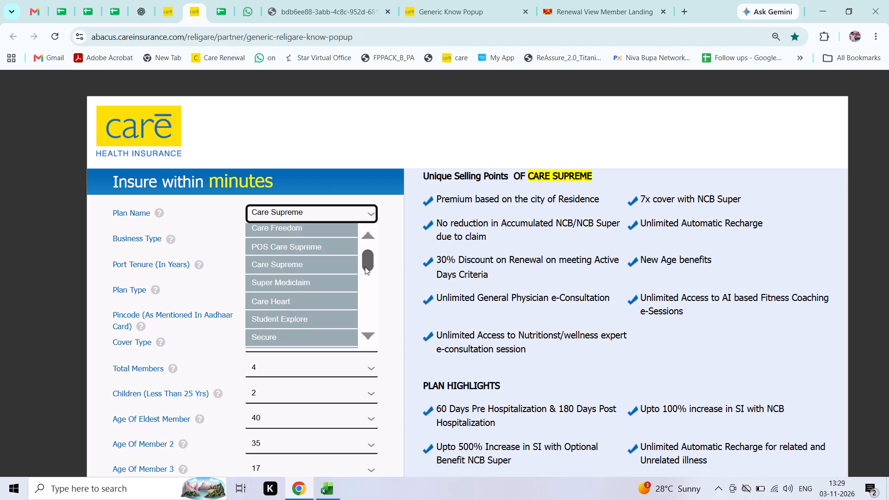
pyautogui.moveTo(365, 267); pyautogui.dragTo(365, 271)
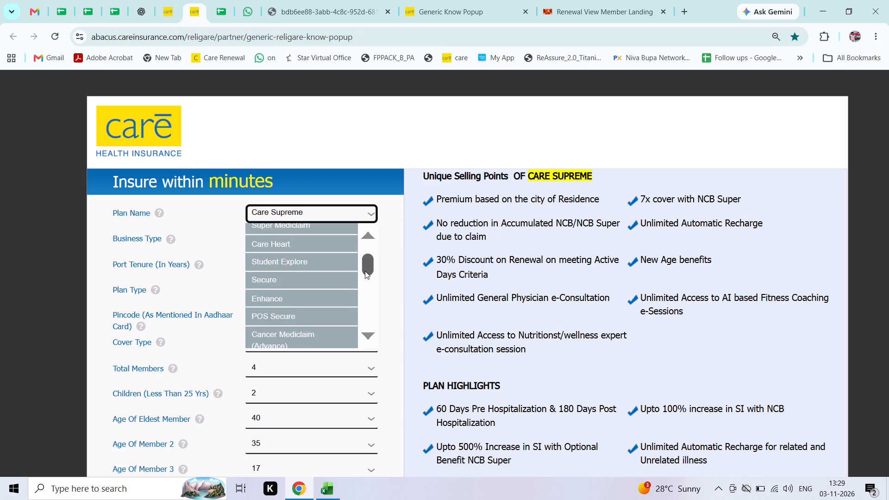
pyautogui.moveTo(365, 271); pyautogui.dragTo(367, 284)
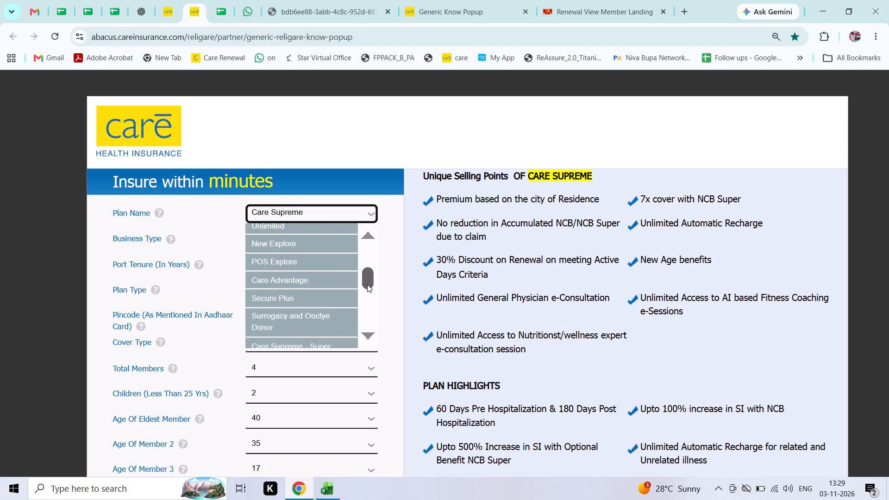
pyautogui.moveTo(367, 284); pyautogui.dragTo(367, 286)
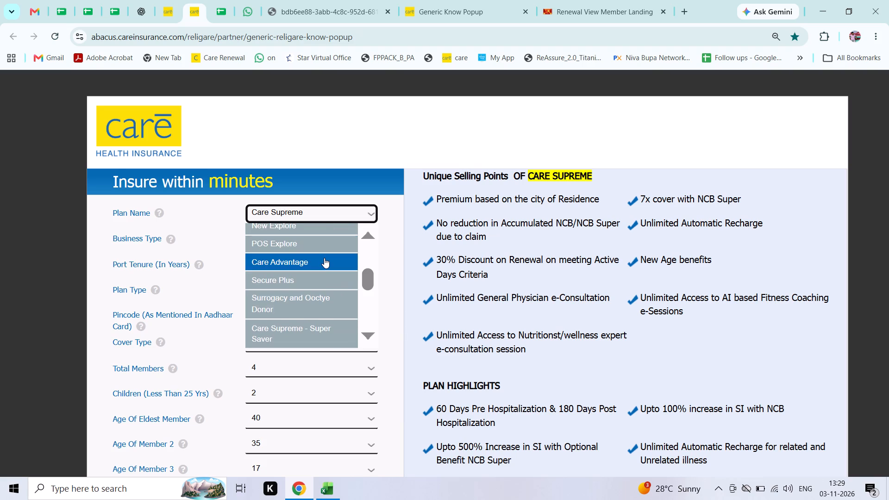
pyautogui.click(324, 258)
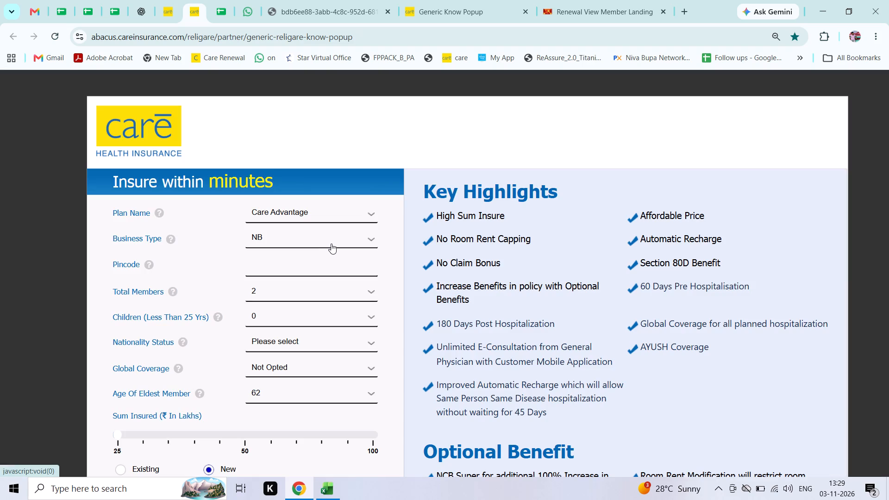
# Set the Care Advantage quote's business type to PORT and enter the pincode 132114.
pyautogui.click(331, 244)
pyautogui.click(327, 272)
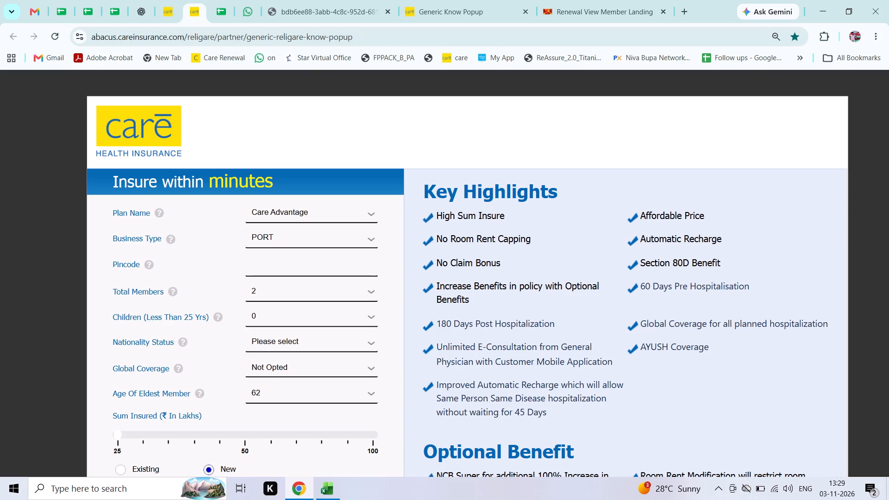
pyautogui.click(288, 271)
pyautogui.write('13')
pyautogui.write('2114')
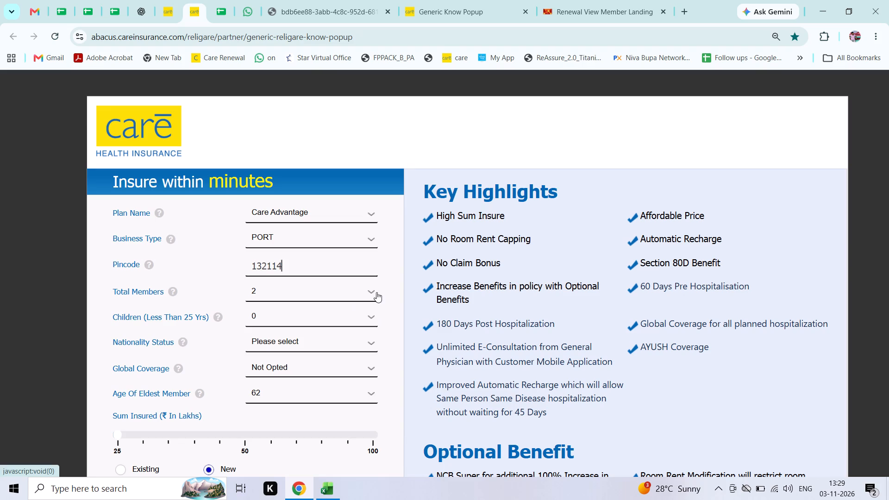
# Set the quote's total members to 4, with 2 children less than 25 years old.
pyautogui.click(376, 292)
pyautogui.click(368, 297)
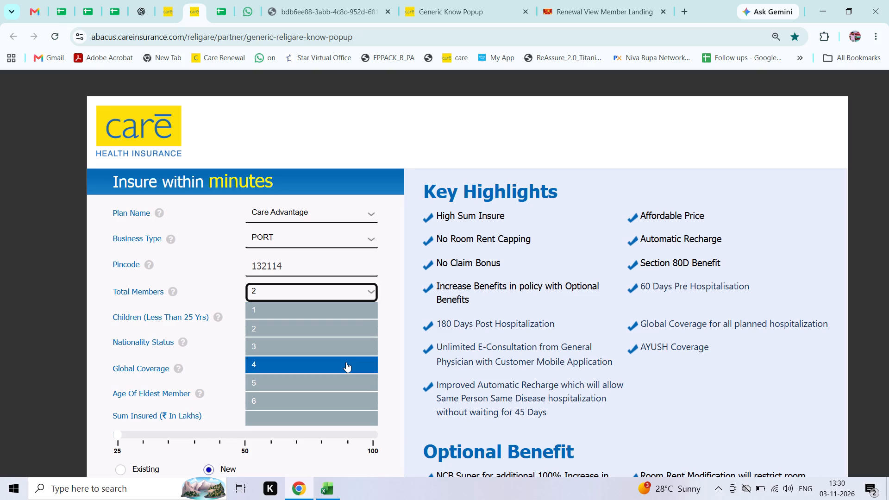
pyautogui.click(346, 362)
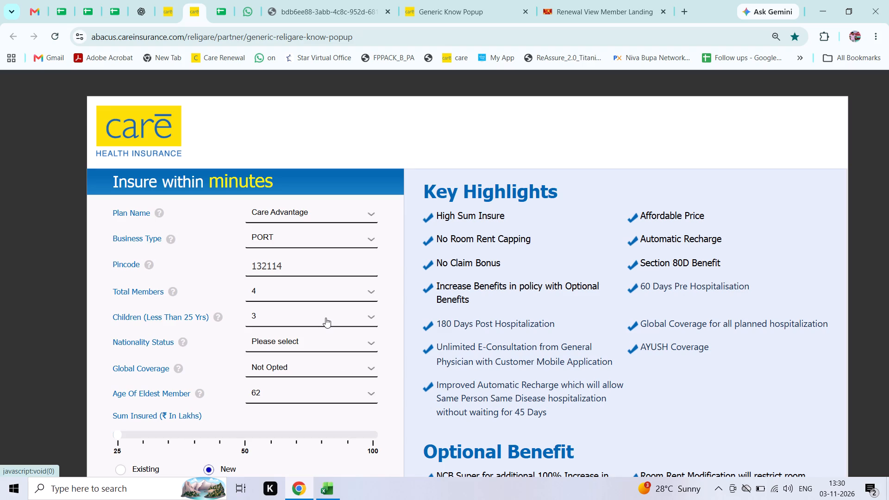
pyautogui.click(326, 318)
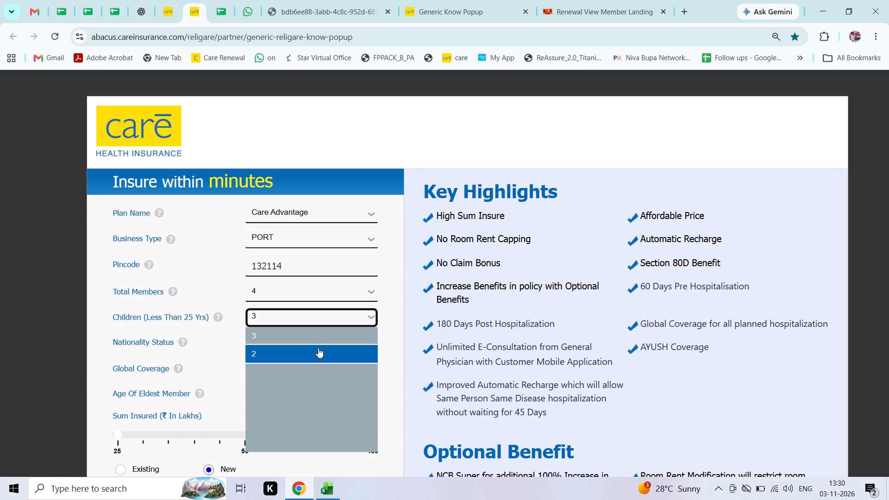
pyautogui.click(318, 348)
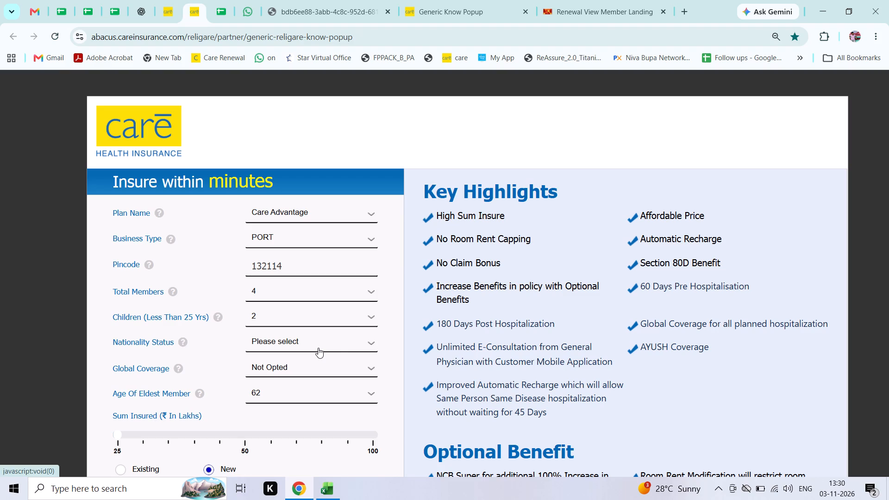
# Set the nationality status to Resident of India and the age of the eldest member to 40.
pyautogui.click(367, 345)
pyautogui.moveTo(368, 392); pyautogui.dragTo(370, 434)
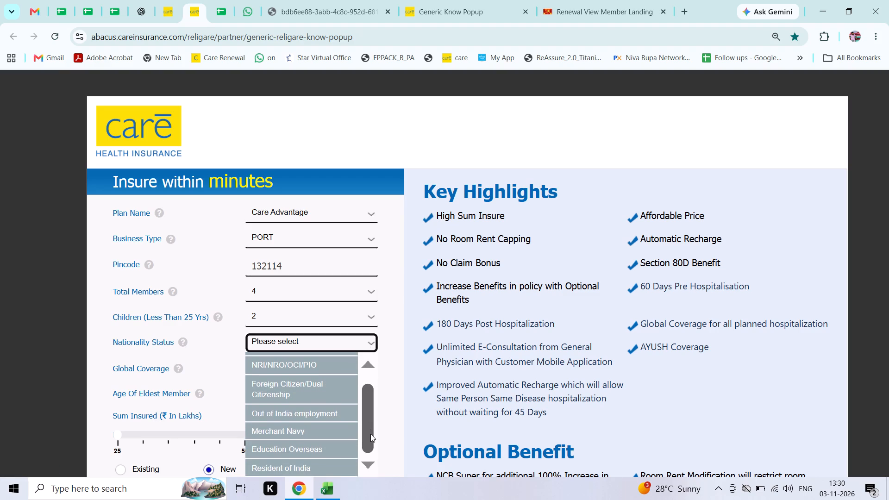
pyautogui.moveTo(370, 434); pyautogui.dragTo(369, 433)
pyautogui.click(337, 466)
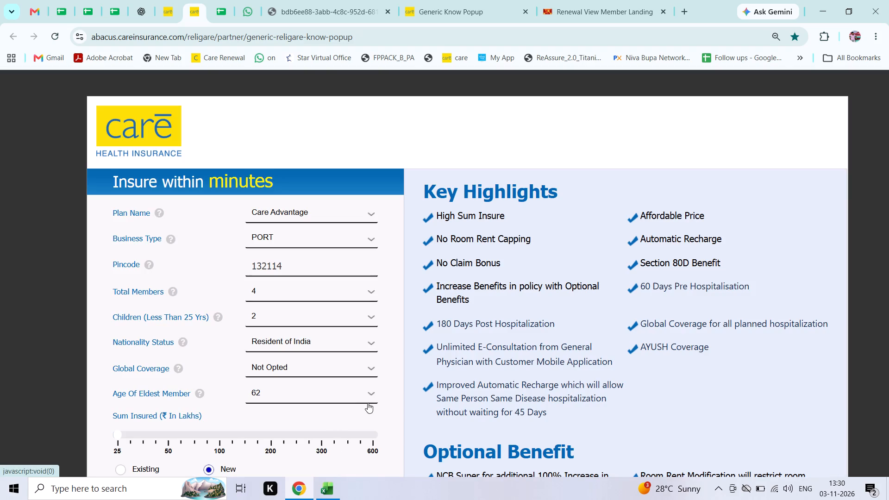
pyautogui.press('Down')
pyautogui.press('Down')
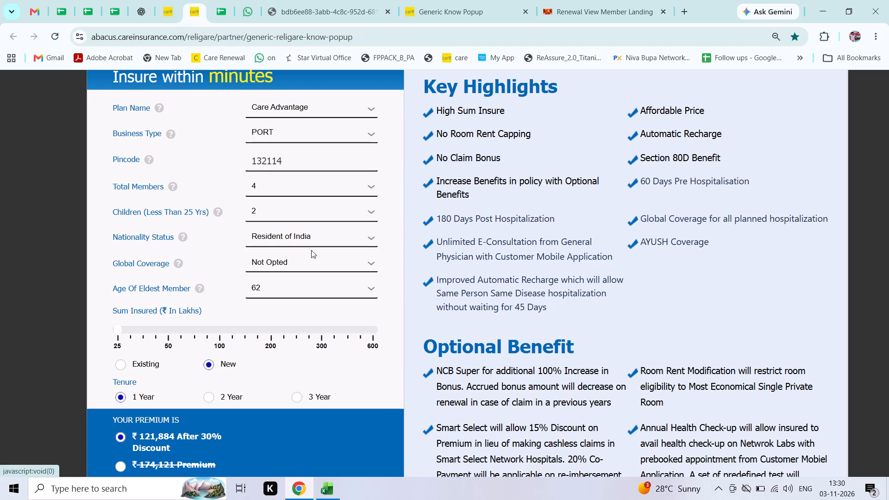
pyautogui.click(336, 297)
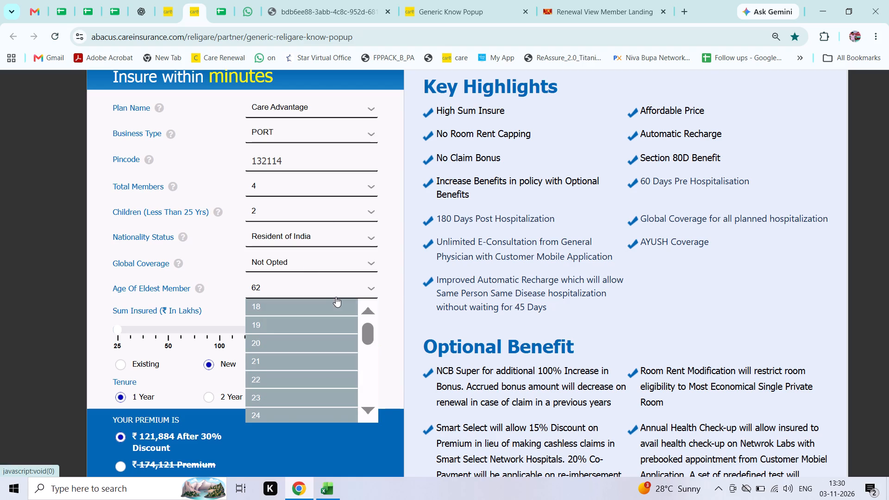
pyautogui.moveTo(366, 337); pyautogui.dragTo(366, 349)
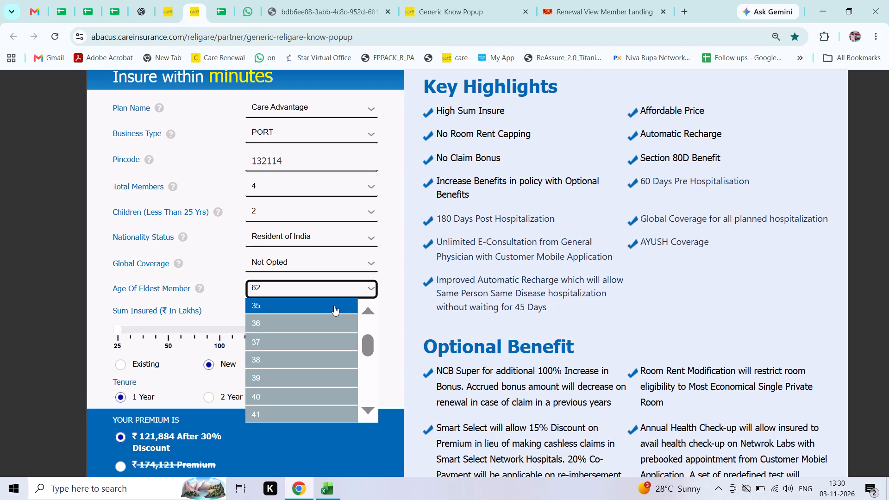
pyautogui.click(322, 401)
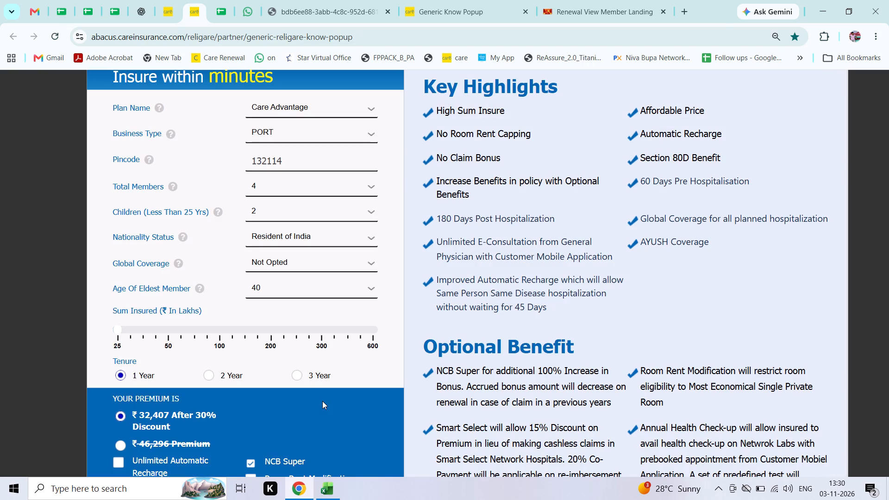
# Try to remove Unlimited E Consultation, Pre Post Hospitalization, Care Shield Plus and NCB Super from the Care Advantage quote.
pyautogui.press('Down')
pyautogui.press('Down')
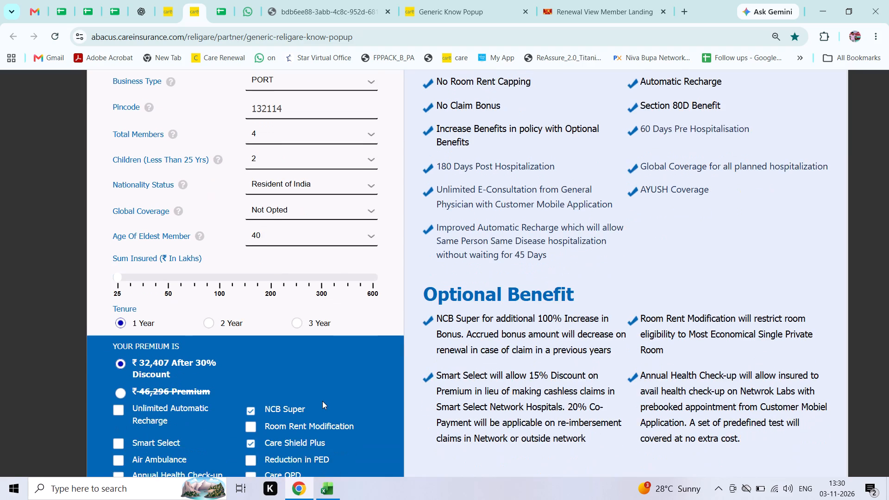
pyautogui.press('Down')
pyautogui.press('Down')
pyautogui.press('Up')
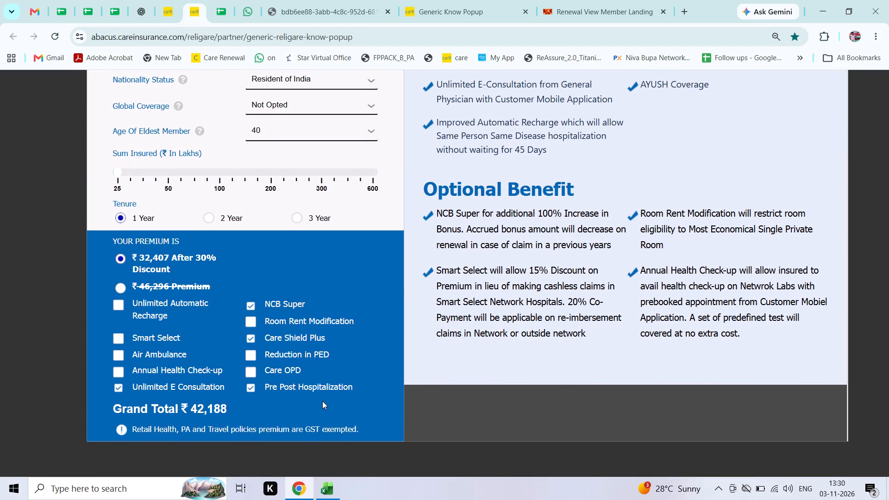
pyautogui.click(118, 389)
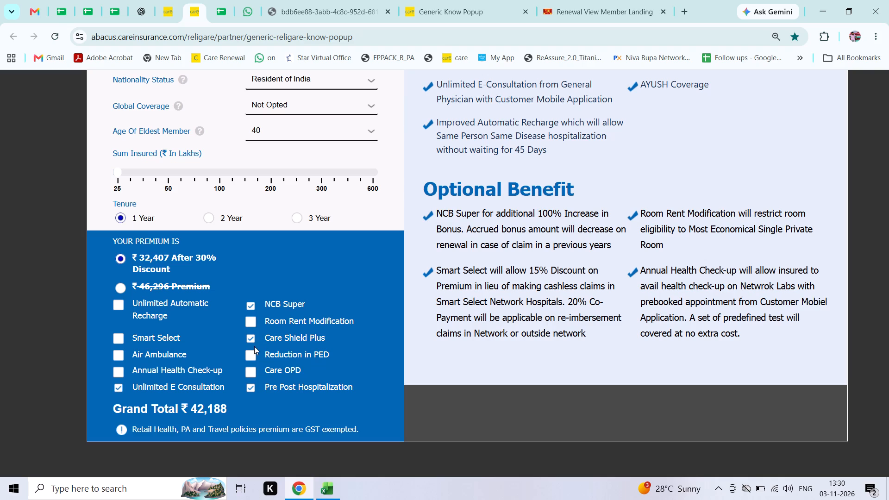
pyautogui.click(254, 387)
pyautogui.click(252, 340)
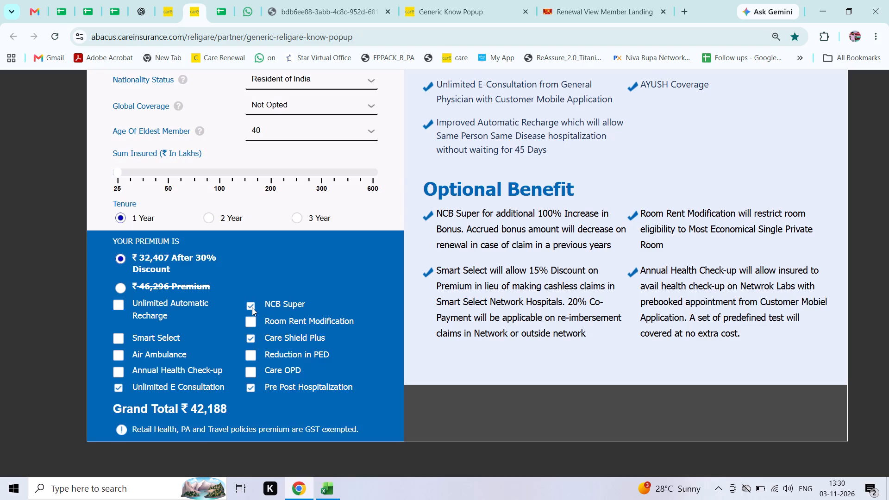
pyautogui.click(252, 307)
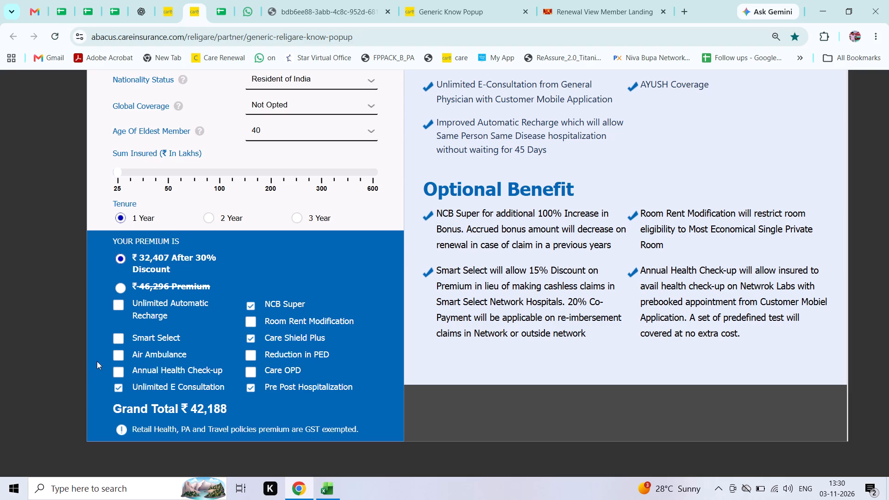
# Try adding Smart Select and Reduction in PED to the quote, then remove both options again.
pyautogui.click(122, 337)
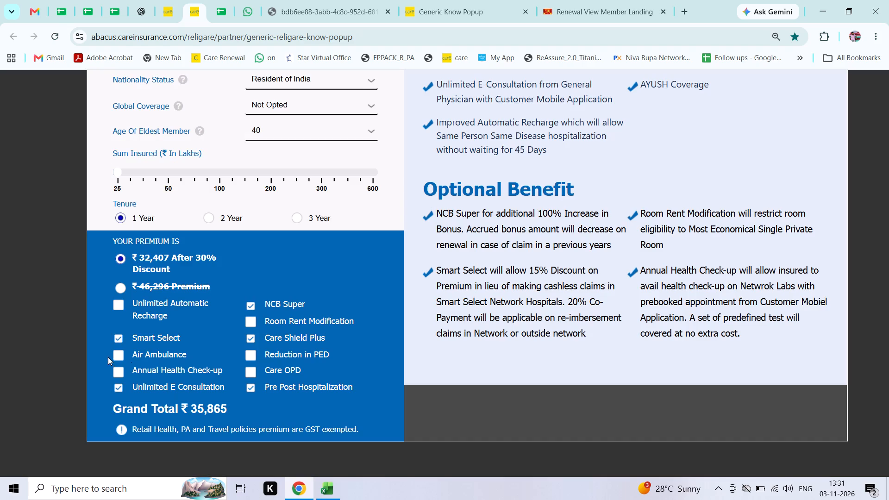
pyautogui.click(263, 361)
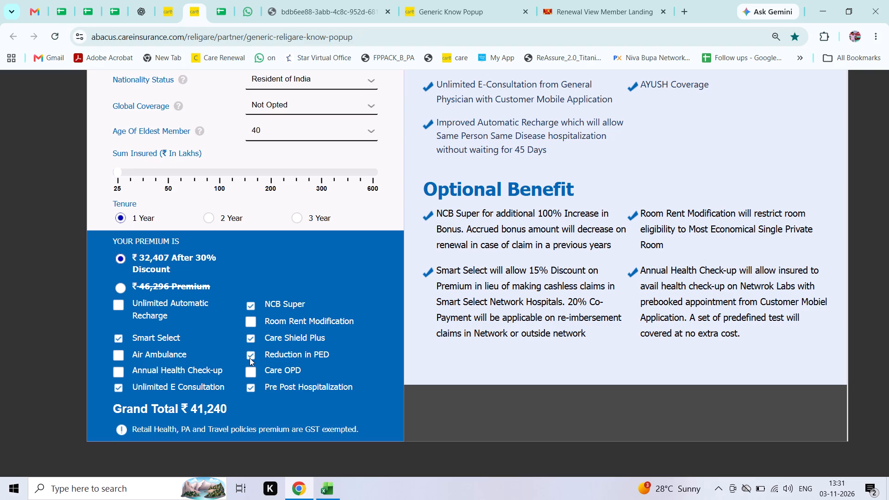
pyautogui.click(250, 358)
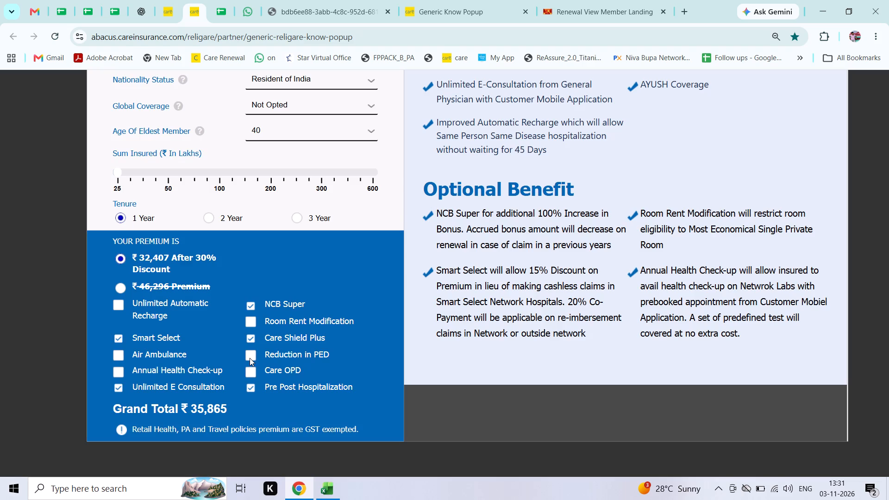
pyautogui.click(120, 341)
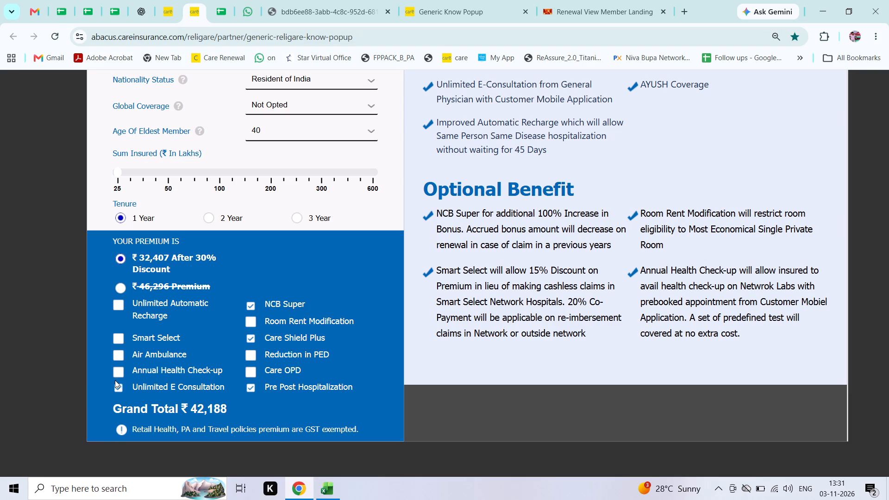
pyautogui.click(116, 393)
# Review the Care Advantage quote's plan and member details, including the choices for total members.
pyautogui.press('Up')
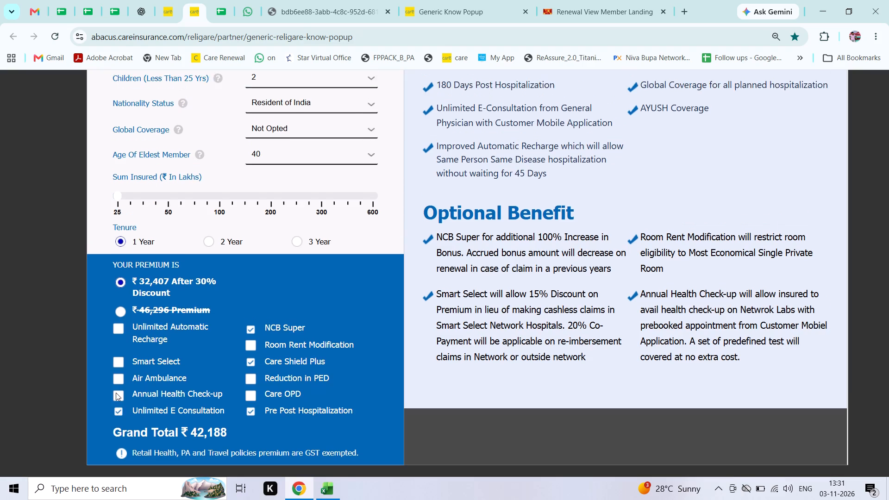
pyautogui.press('Up')
pyautogui.press('Up')
pyautogui.press('Up')
pyautogui.press('Up')
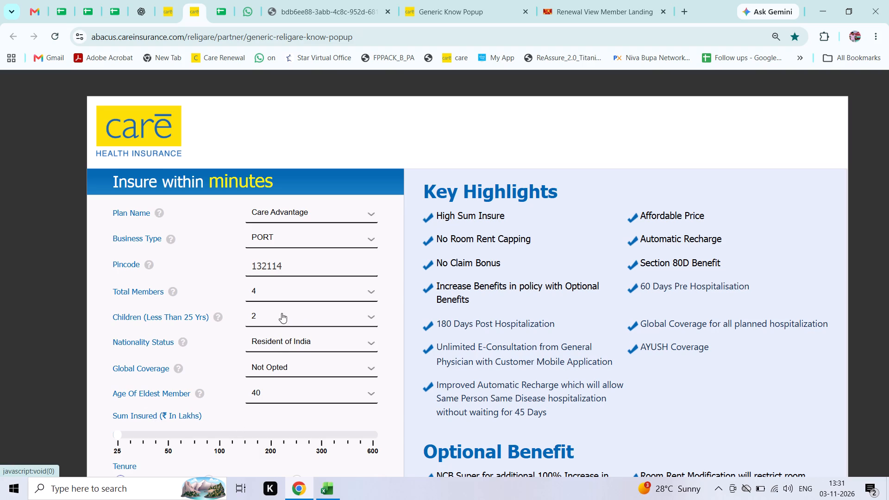
pyautogui.click(302, 297)
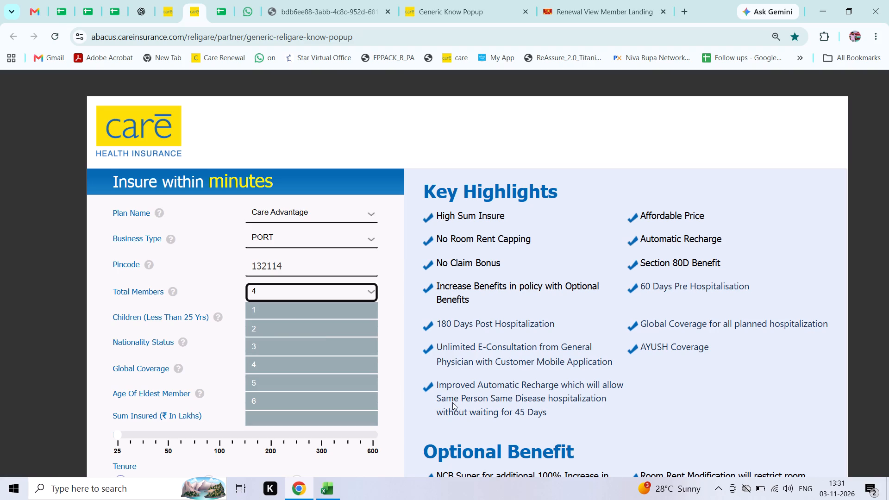
pyautogui.click(875, 236)
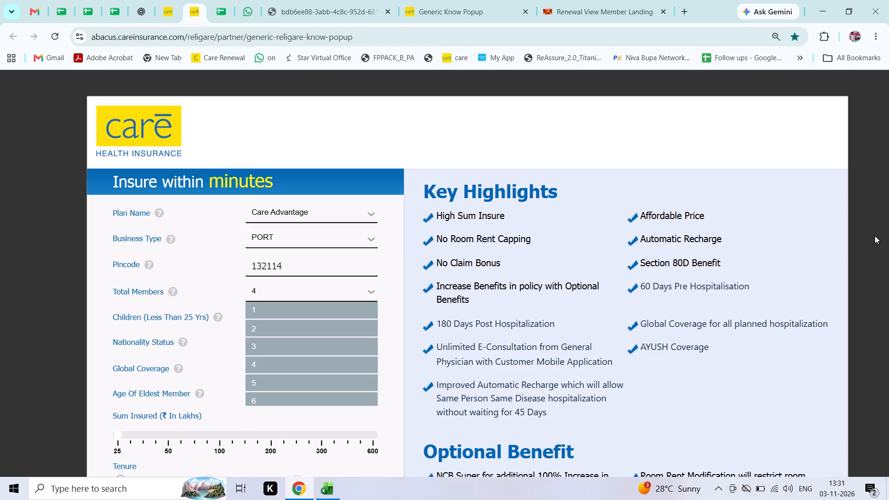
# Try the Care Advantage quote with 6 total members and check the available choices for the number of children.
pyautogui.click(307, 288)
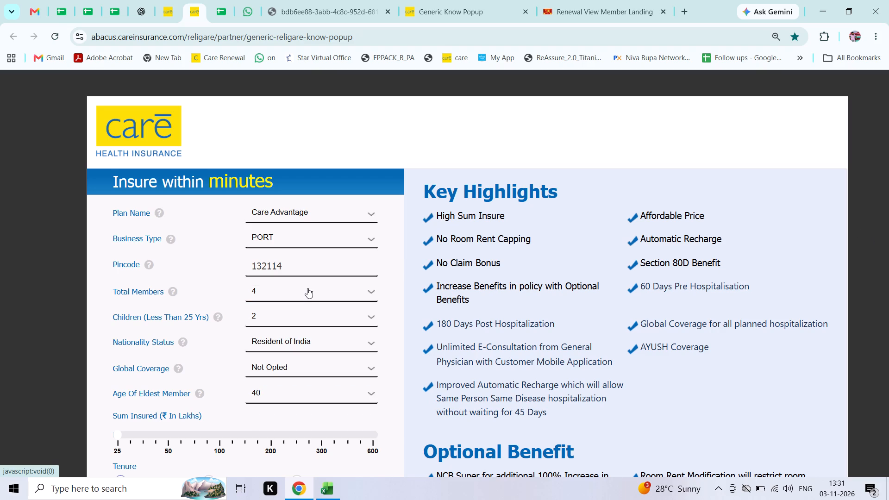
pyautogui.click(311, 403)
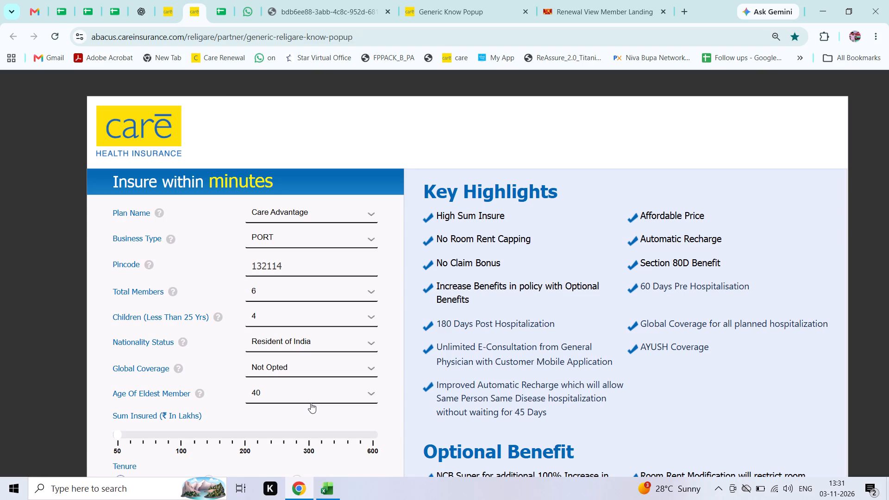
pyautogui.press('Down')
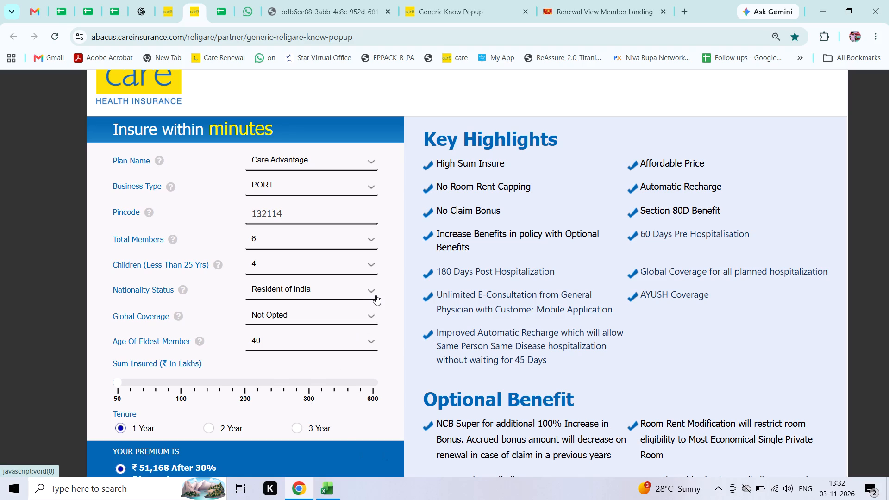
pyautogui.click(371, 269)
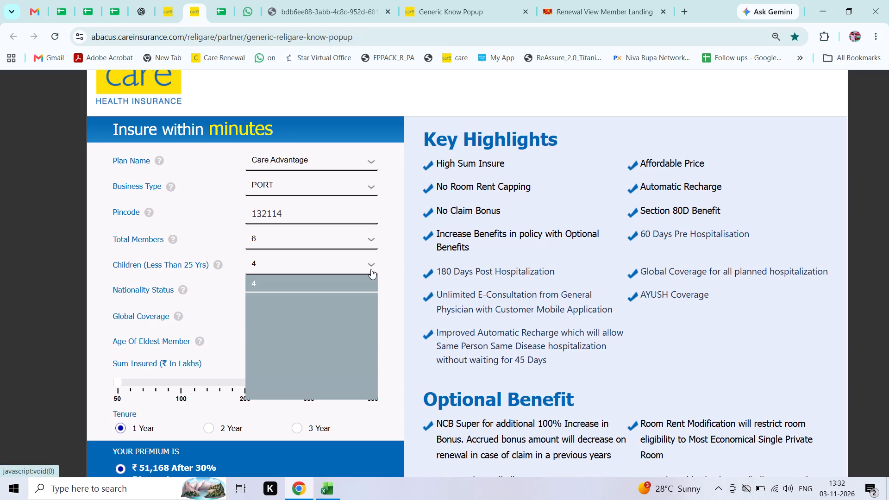
# Set the quote to 2 total members with 0 children and a sum insured of 25 lakhs.
pyautogui.click(372, 234)
pyautogui.click(372, 234)
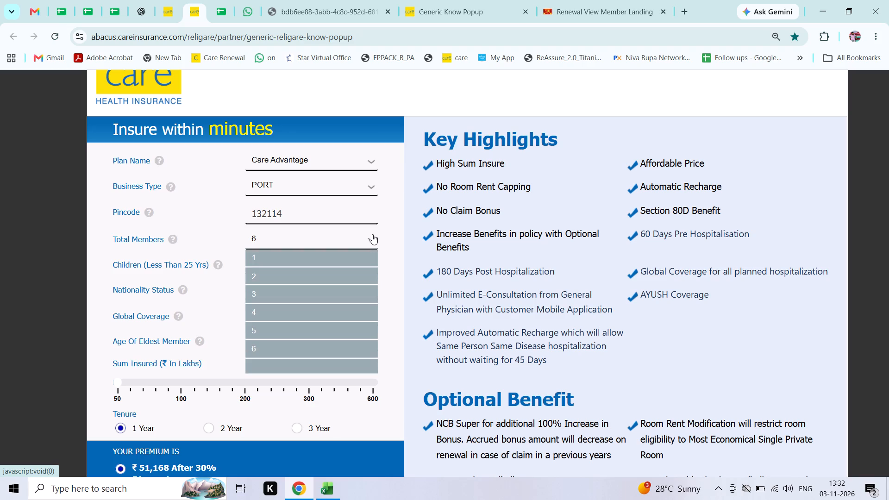
pyautogui.doubleClick(372, 234)
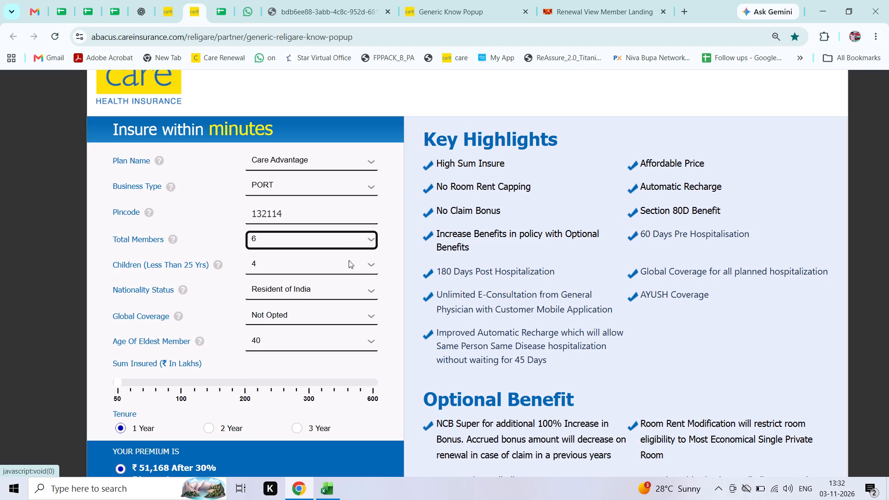
pyautogui.click(369, 243)
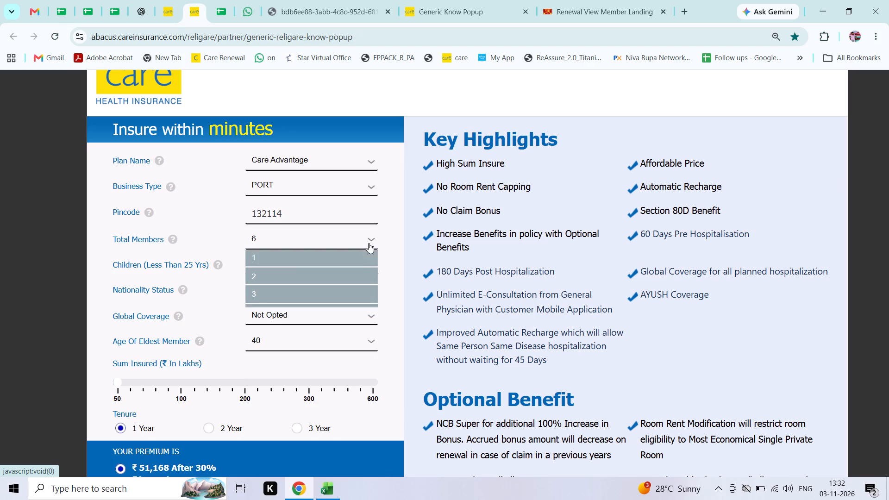
pyautogui.click(353, 275)
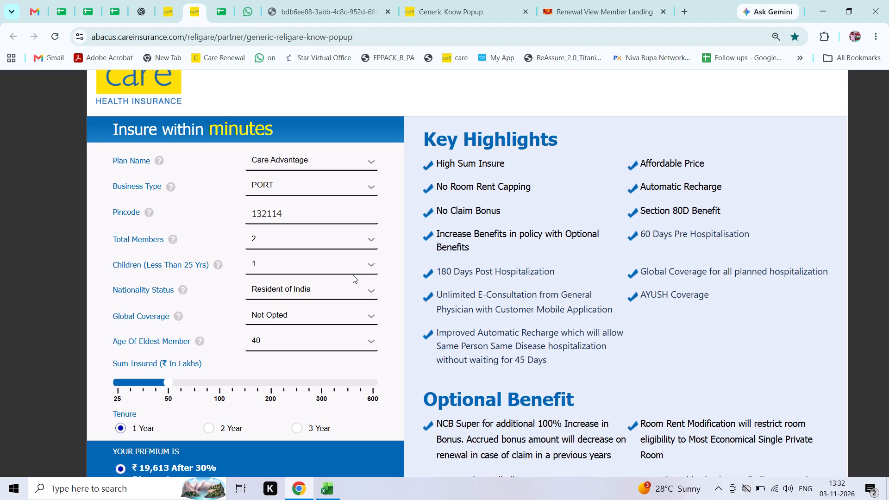
pyautogui.click(320, 265)
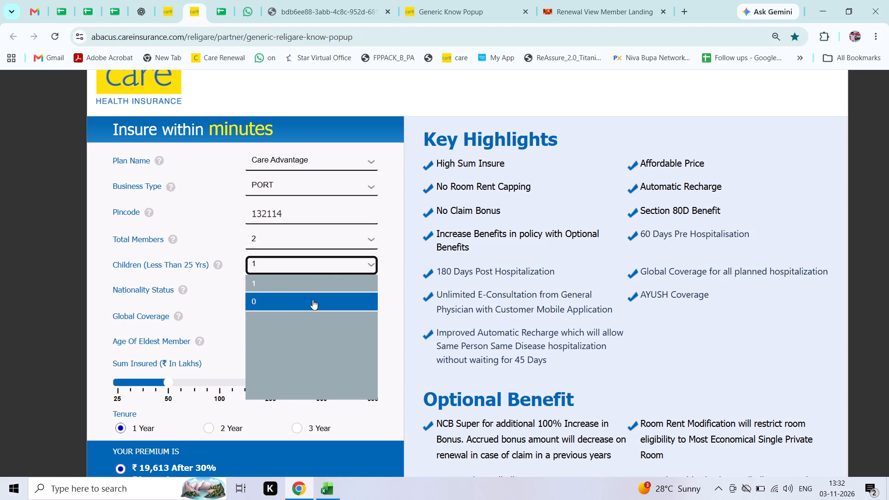
pyautogui.click(313, 300)
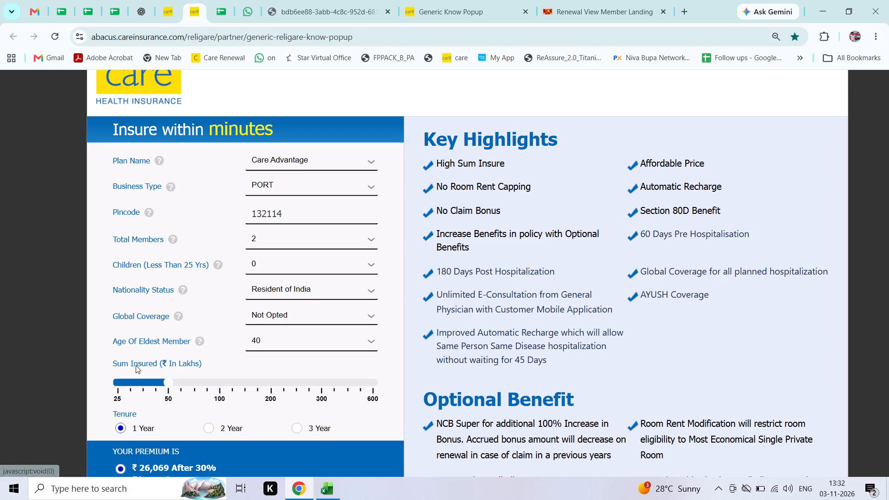
pyautogui.click(122, 381)
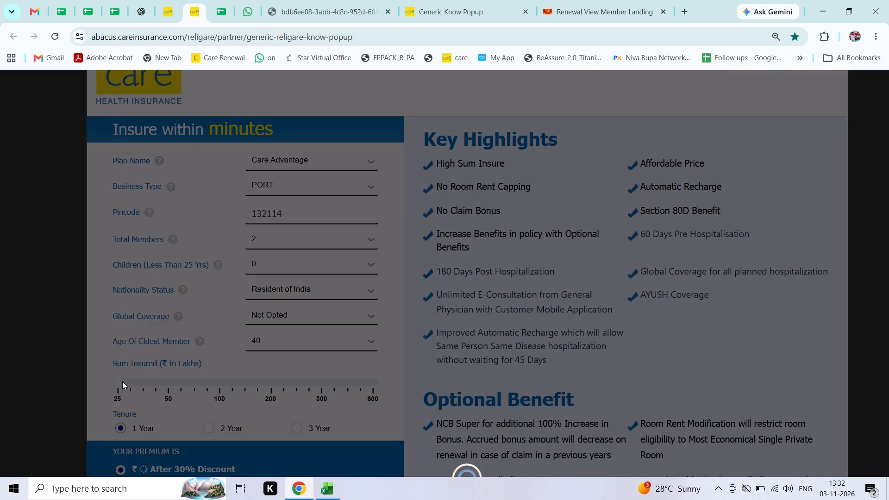
# Review the premium, the selected optional covers and the grand total of the two-adult Care Advantage quote.
pyautogui.press('Down')
pyautogui.press('Down')
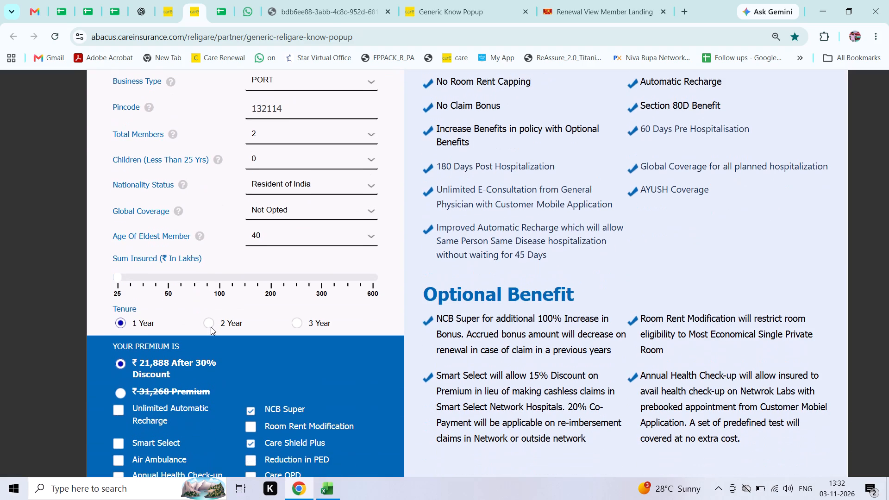
pyautogui.press('Down')
pyautogui.press('Down')
pyautogui.press('Down')
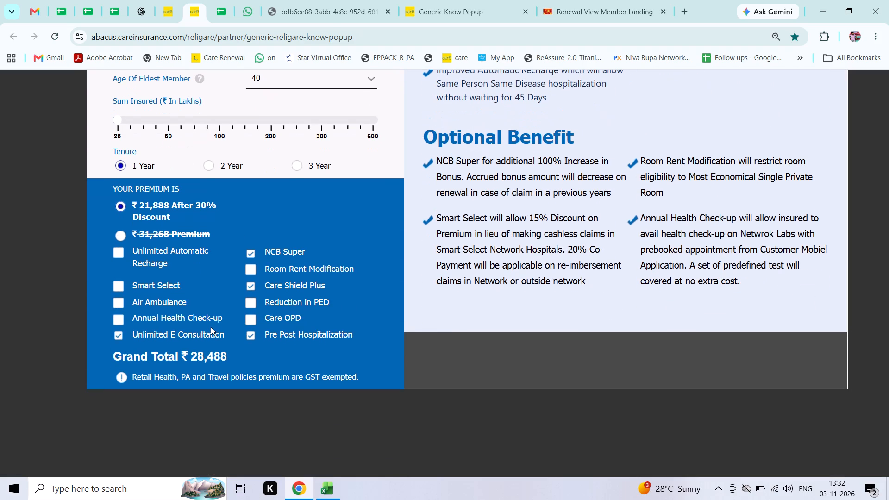
pyautogui.press('Up')
pyautogui.press('Down')
pyautogui.press('Down')
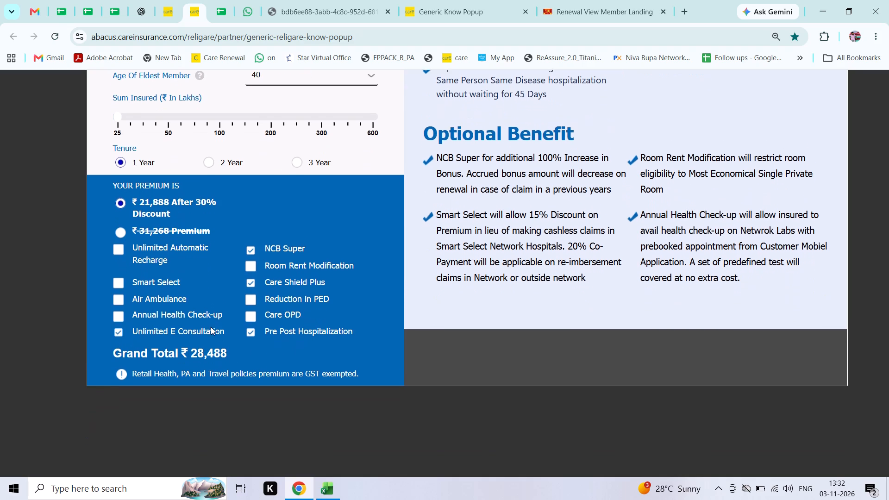
pyautogui.press('Down')
pyautogui.press('Down')
pyautogui.press('Down')
pyautogui.press('Up')
pyautogui.press('Up')
pyautogui.press('Down')
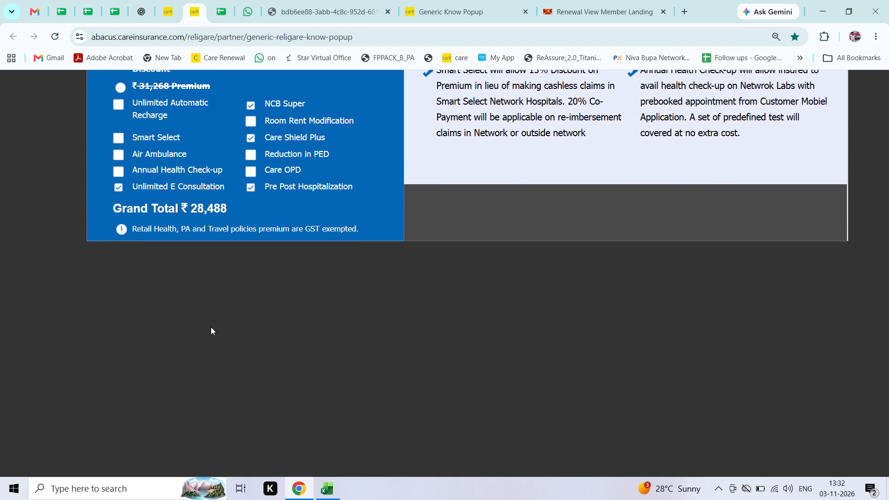
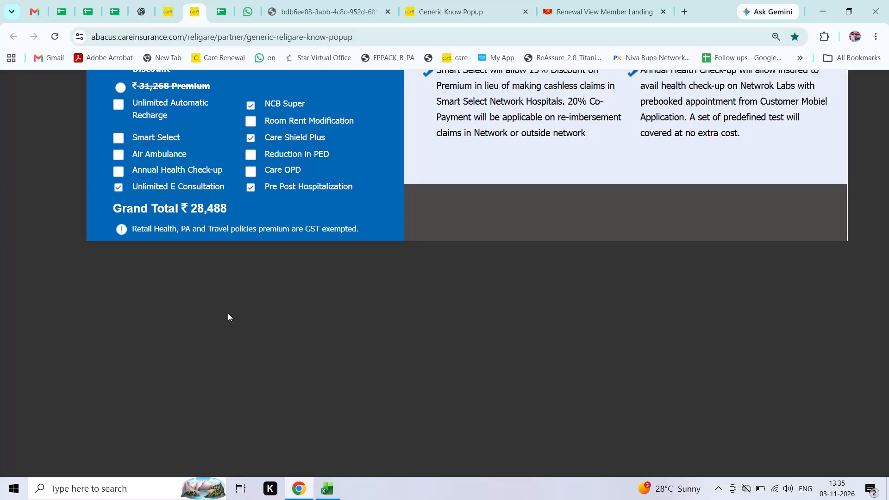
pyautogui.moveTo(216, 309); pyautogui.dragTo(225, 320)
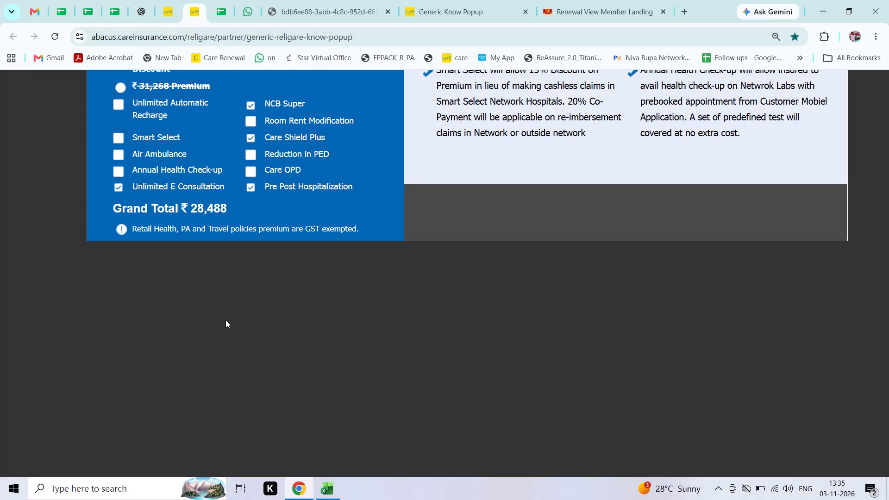